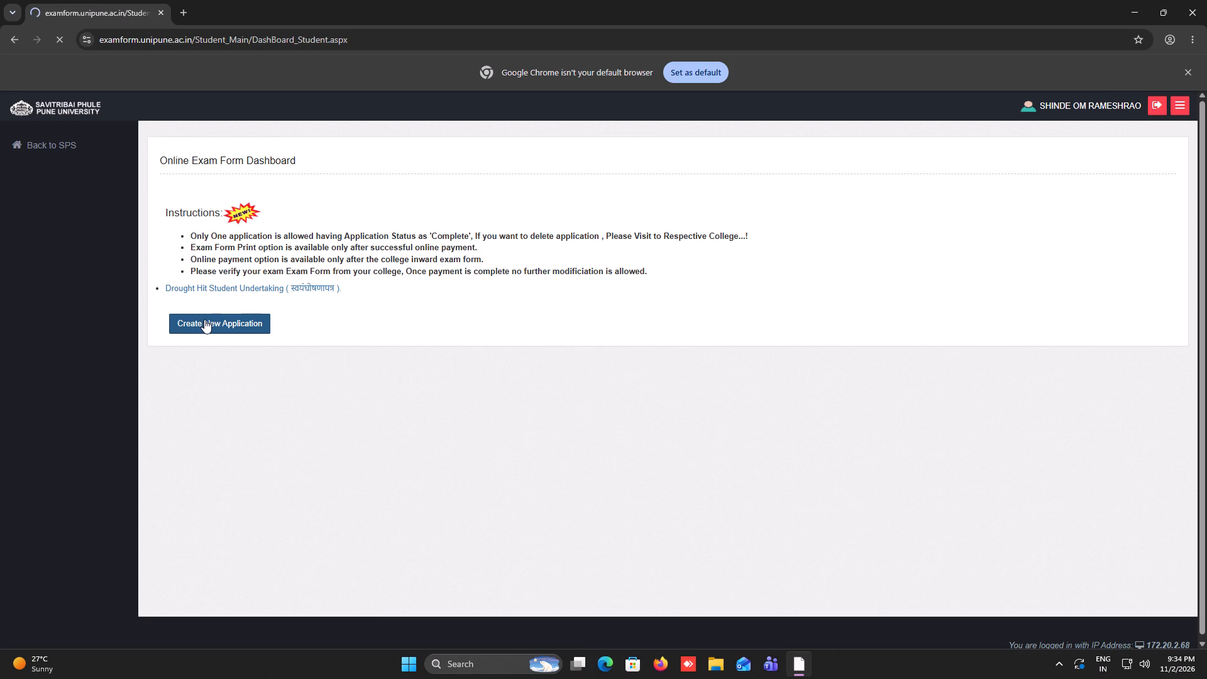
Create a new exam form application and proceed past the student basic details to subject selection.
click(204, 319)
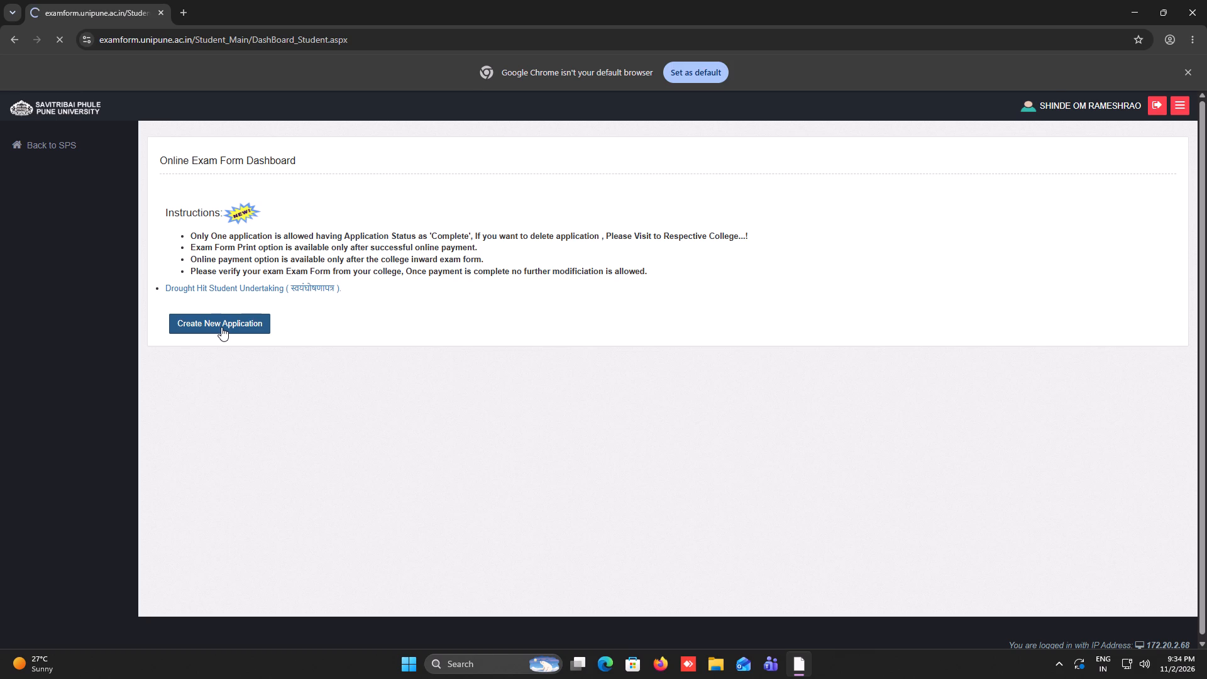
click(216, 329)
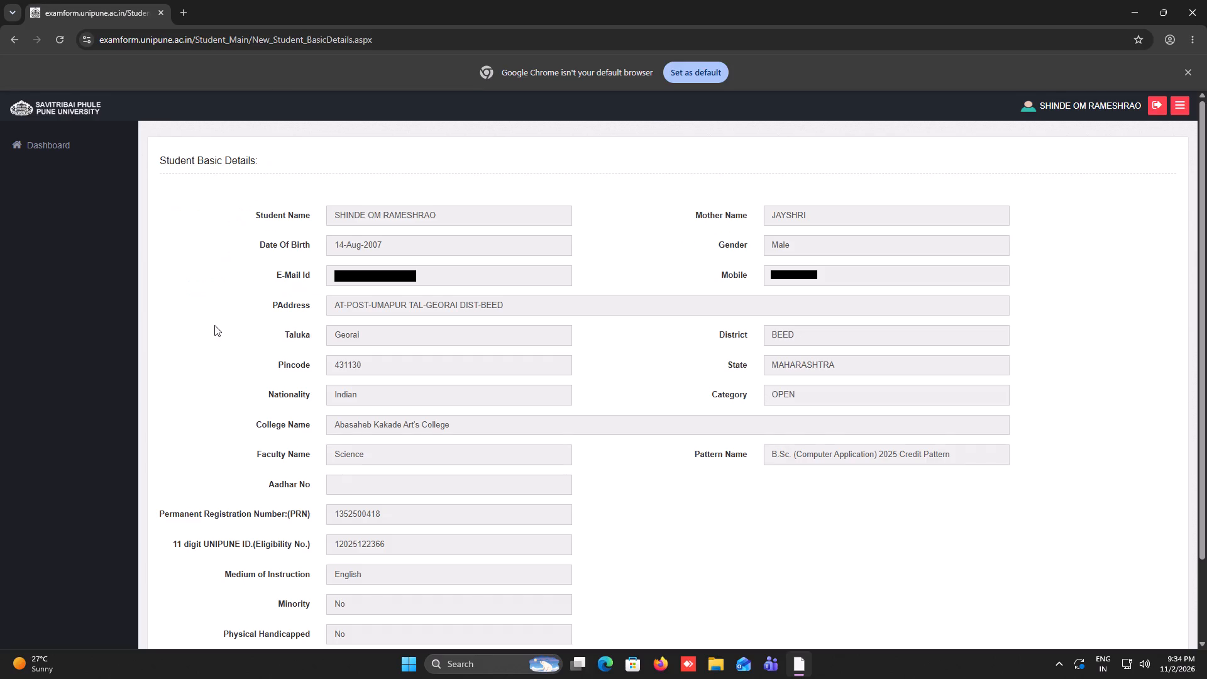
scroll(206, 328, down, 6)
click(644, 589)
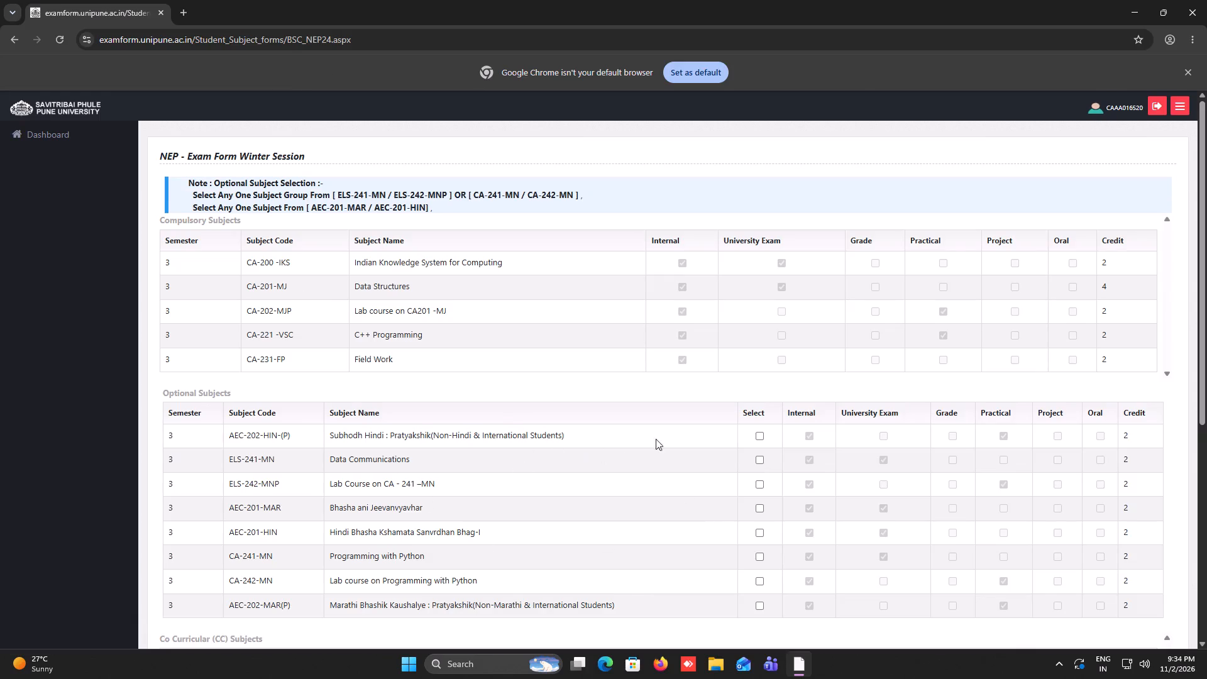
Select the optional subjects ELS-241-MN Data Communications, ELS-242-MNP Lab Course and AEC-201-MAR Bhasha ani Jeevanvyavhar.
click(761, 459)
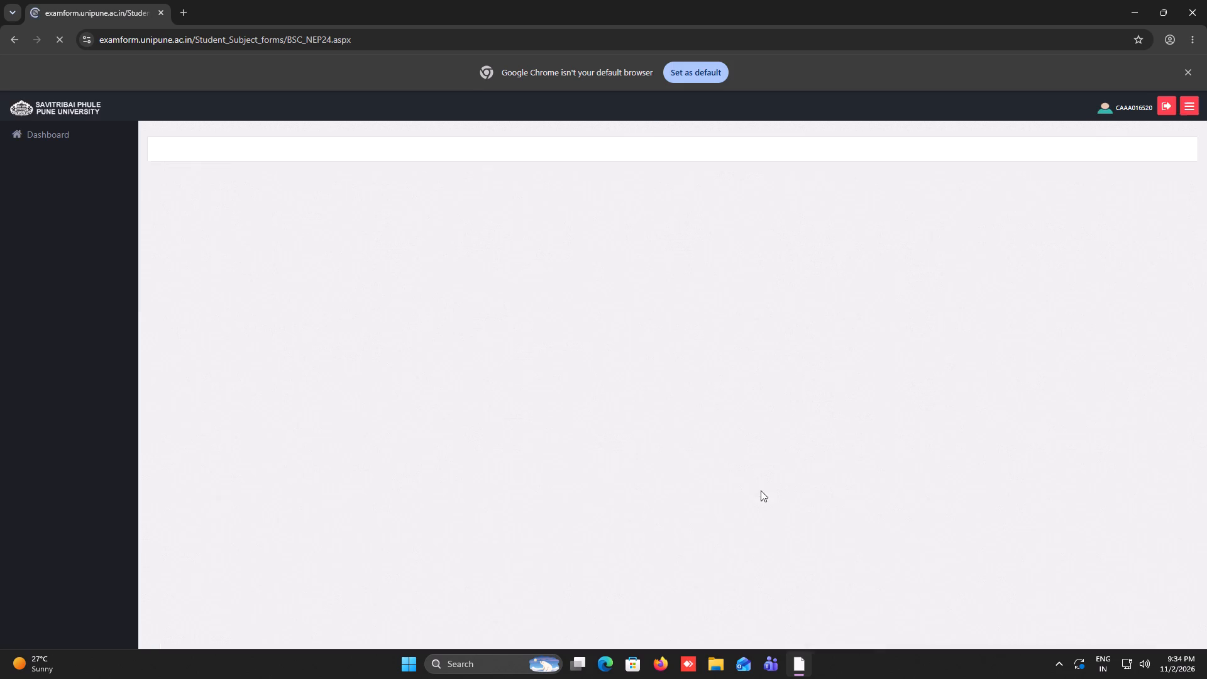
click(757, 480)
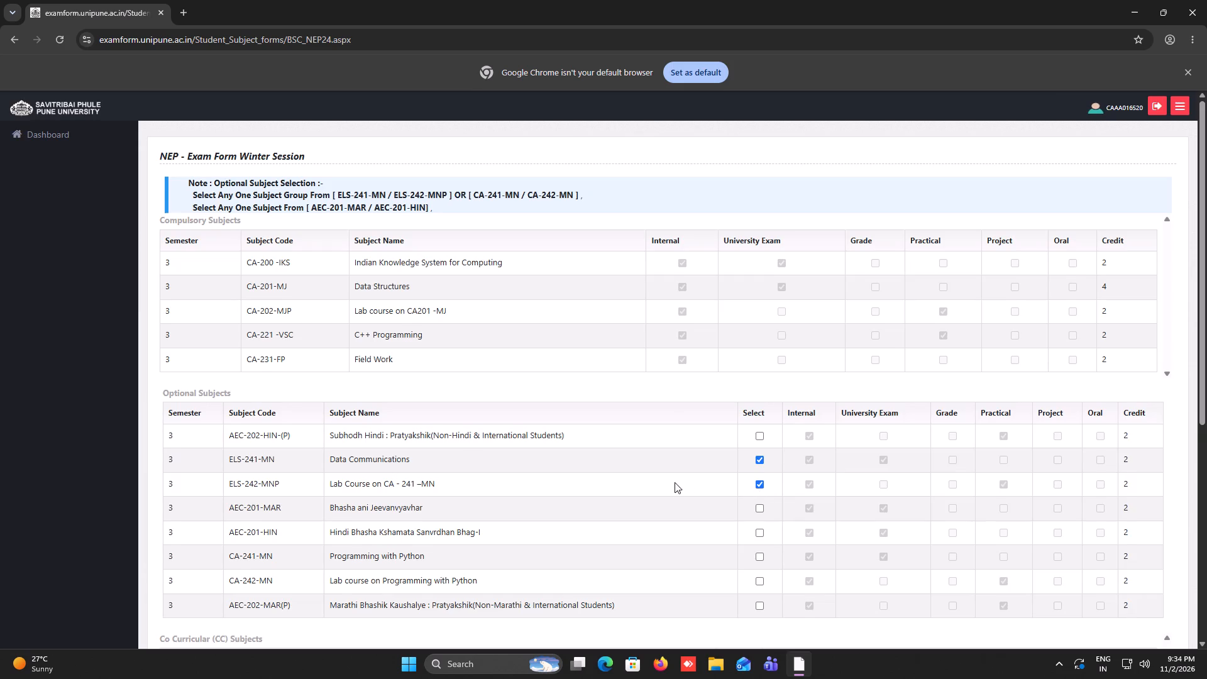
scroll(681, 492, down, 1)
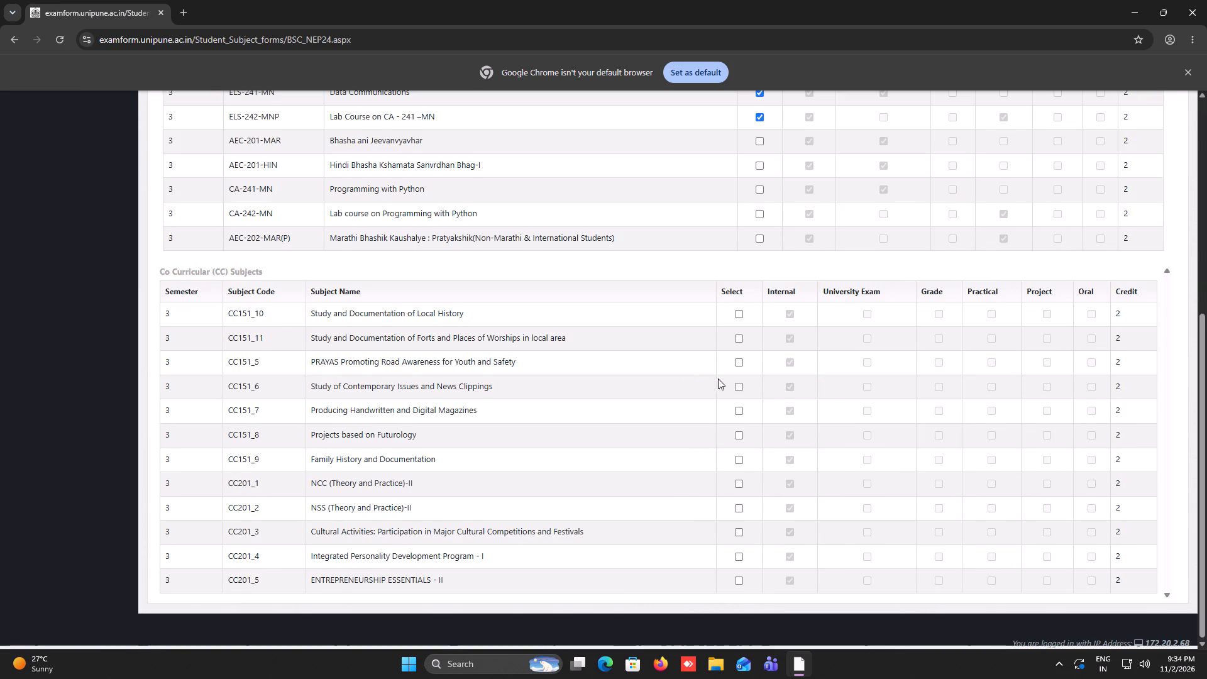
scroll(714, 378, up, 2)
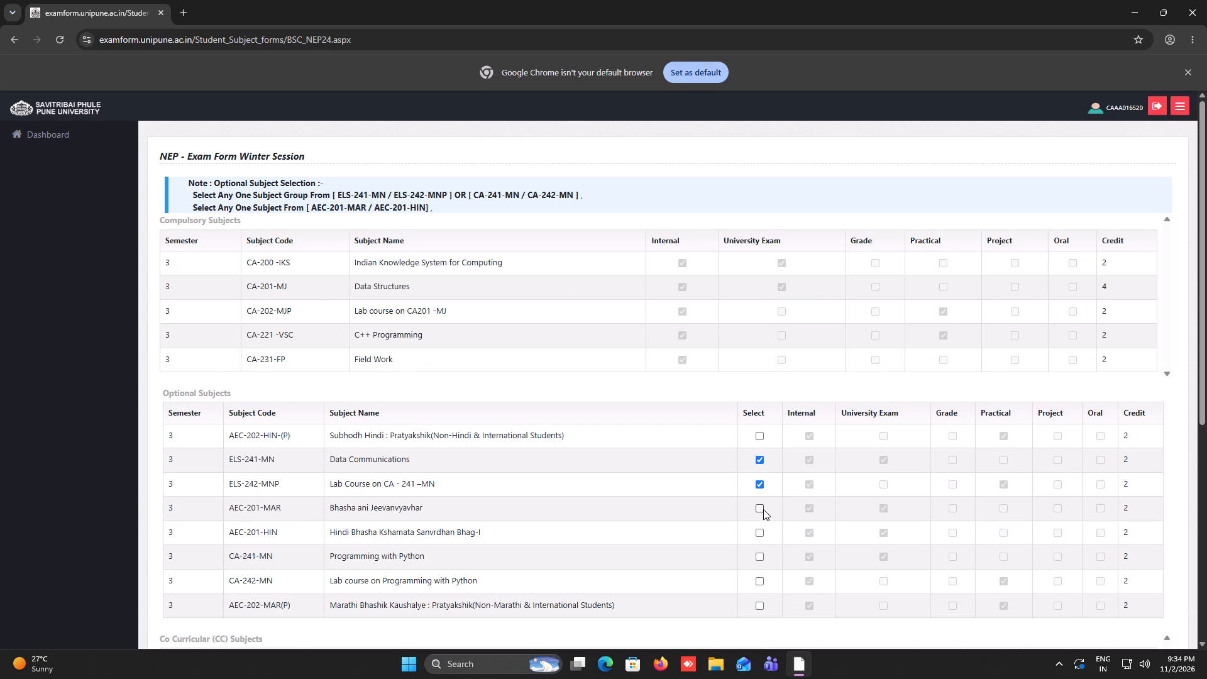
click(763, 509)
Select the co-curricular subject CC201_4 Integrated Personality Development Program - I and save the subject selection.
scroll(678, 451, down, 4)
click(742, 533)
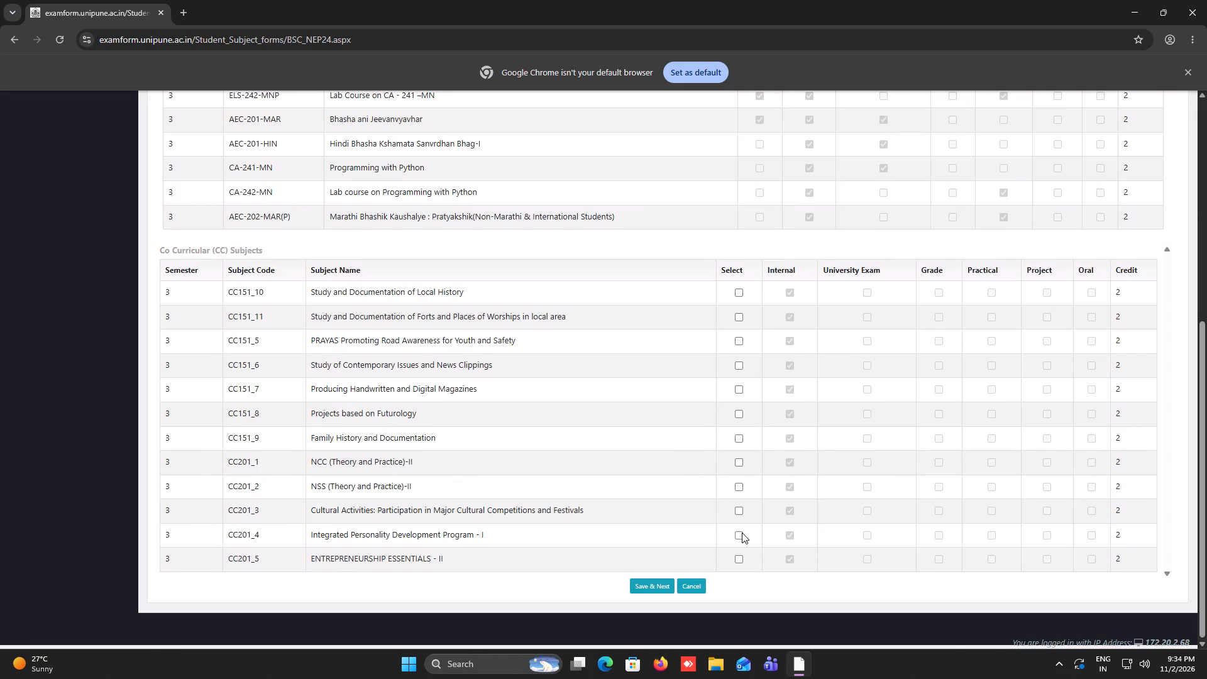
scroll(730, 522, down, 2)
click(654, 586)
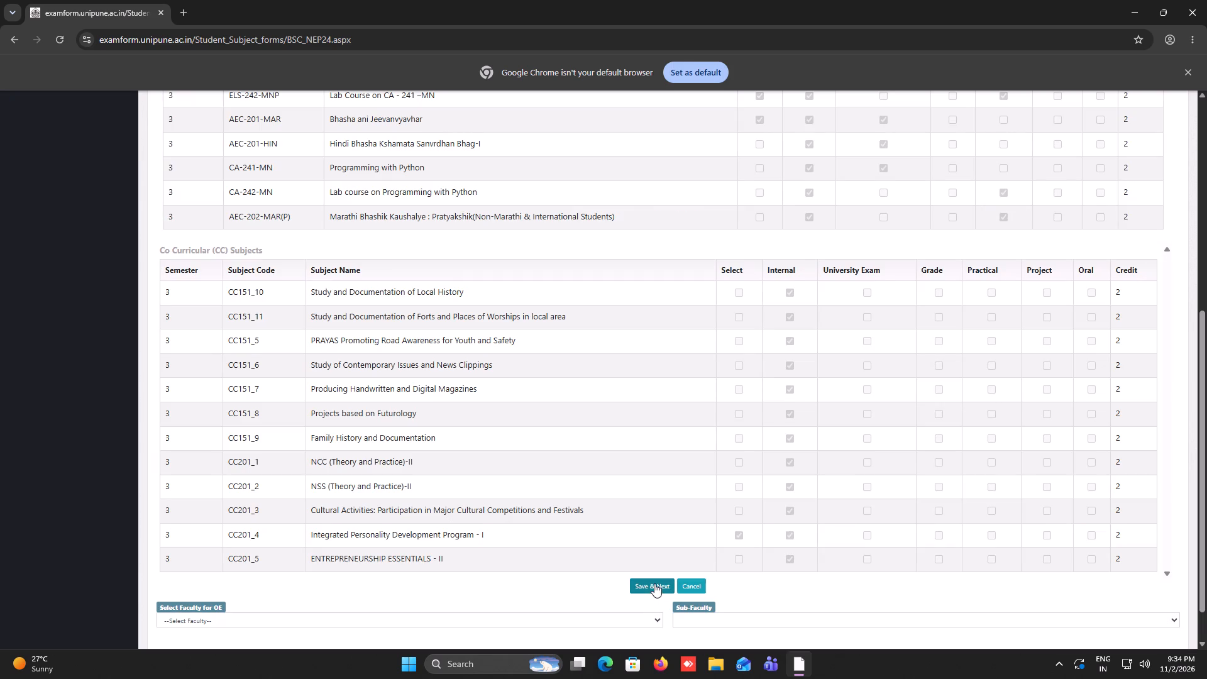
Set the open elective to Humanities, Arts,Fine Arts & Performing Arts, BACHELOR OF ARTS 2025 Credit Pattern, OE-201-MAR Prasarmadhyamansathi Lekhan, and save it.
scroll(519, 608, down, 3)
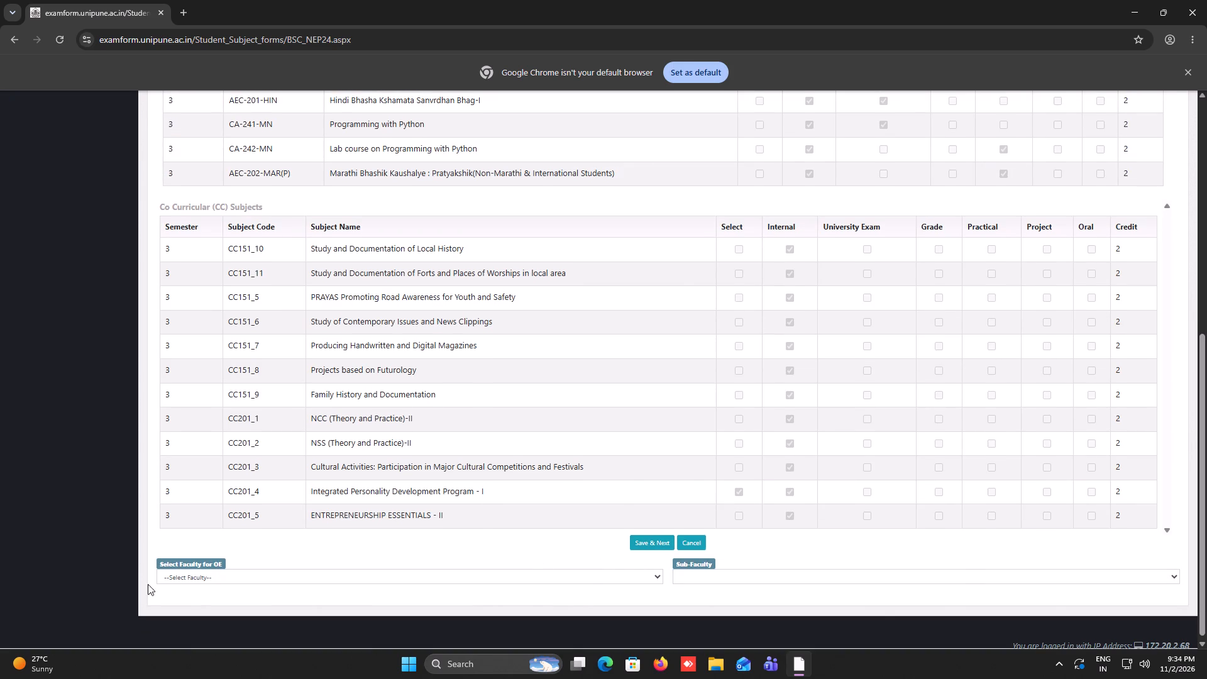
click(175, 571)
click(197, 600)
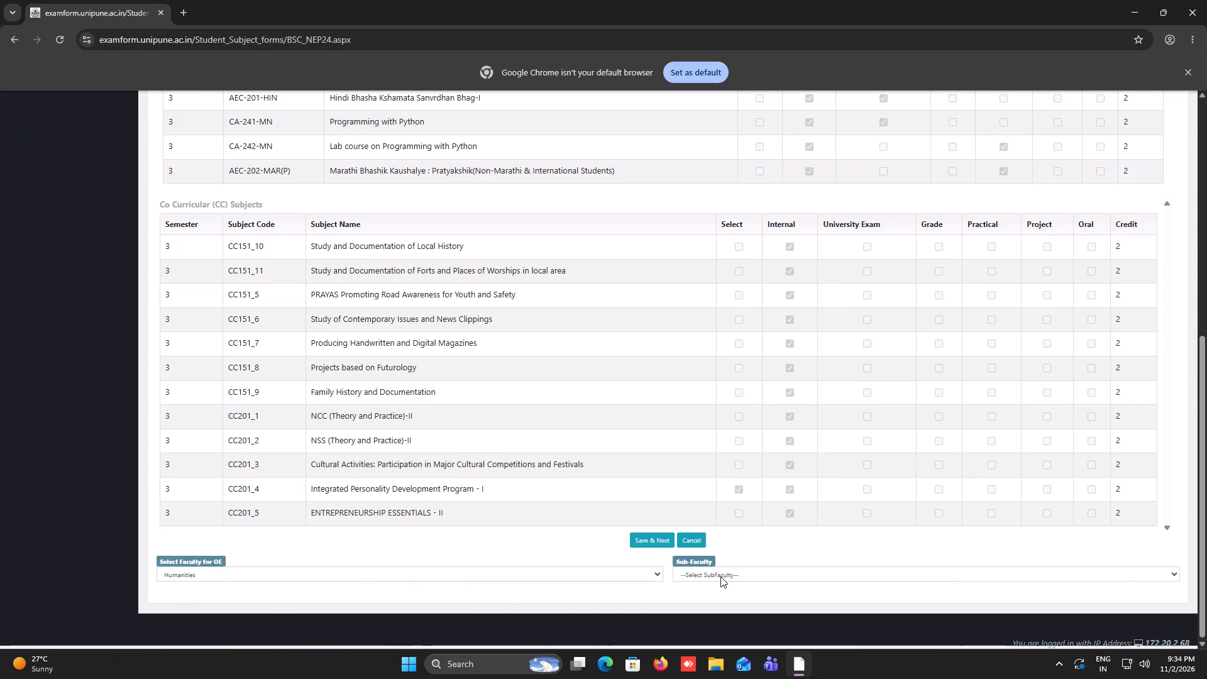
click(720, 577)
click(728, 605)
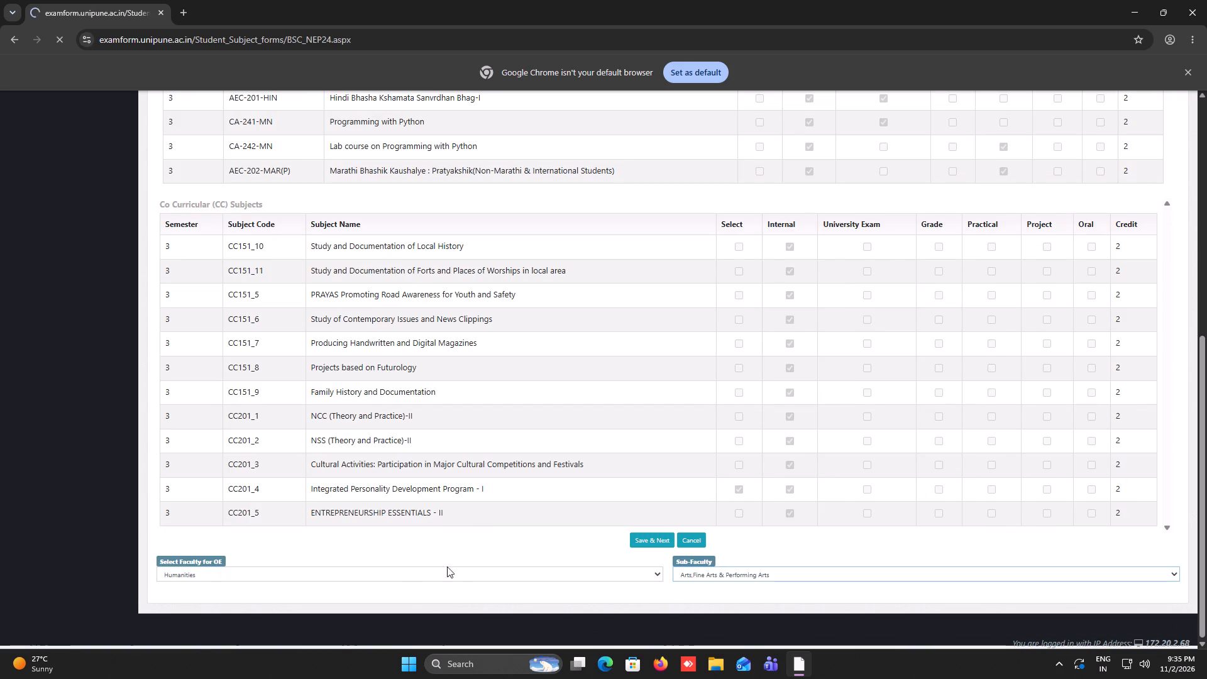
scroll(430, 560, down, 3)
click(385, 578)
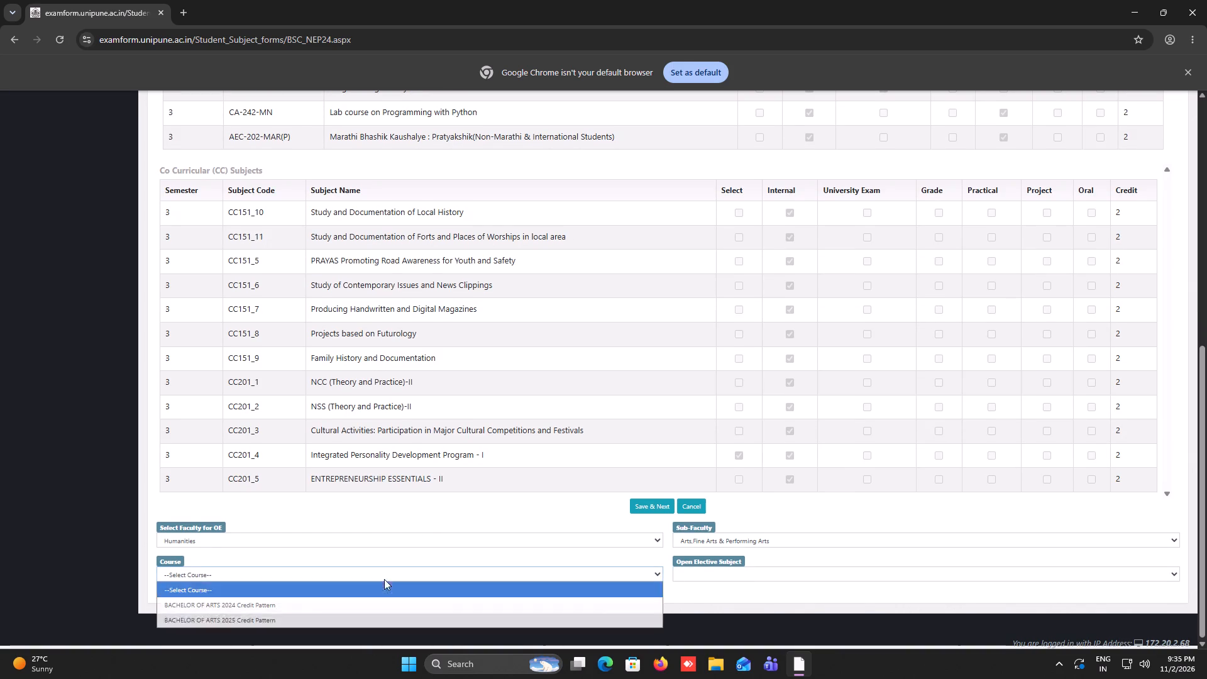
click(405, 621)
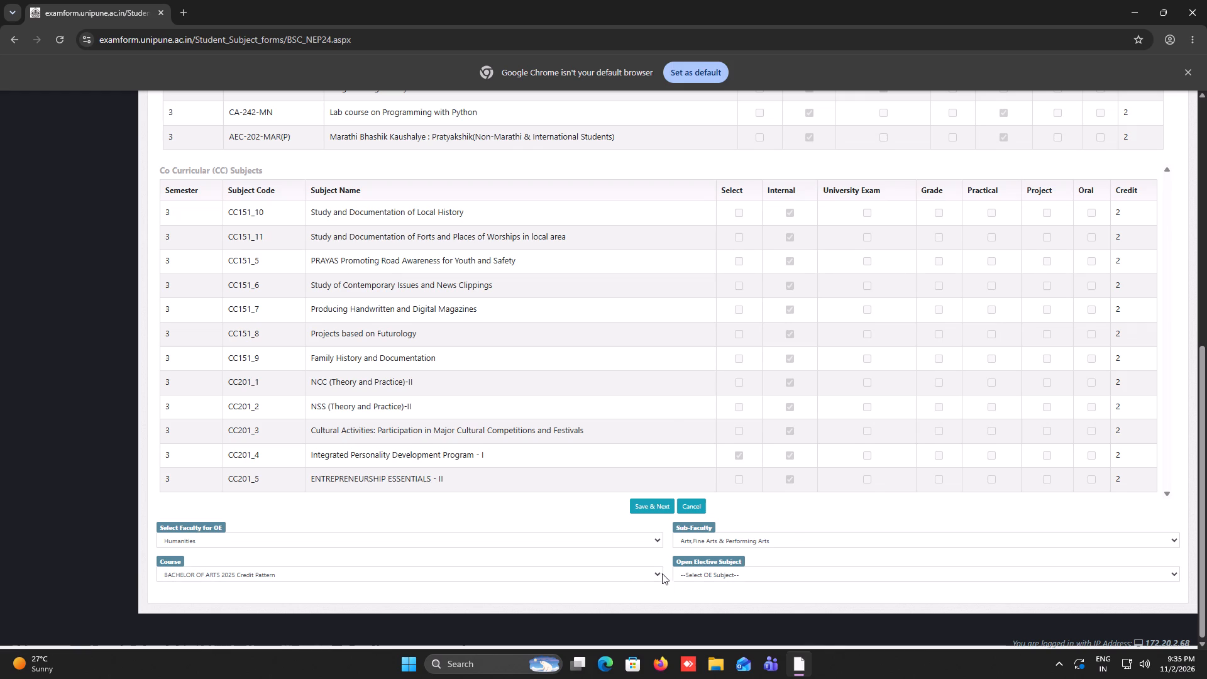
click(690, 573)
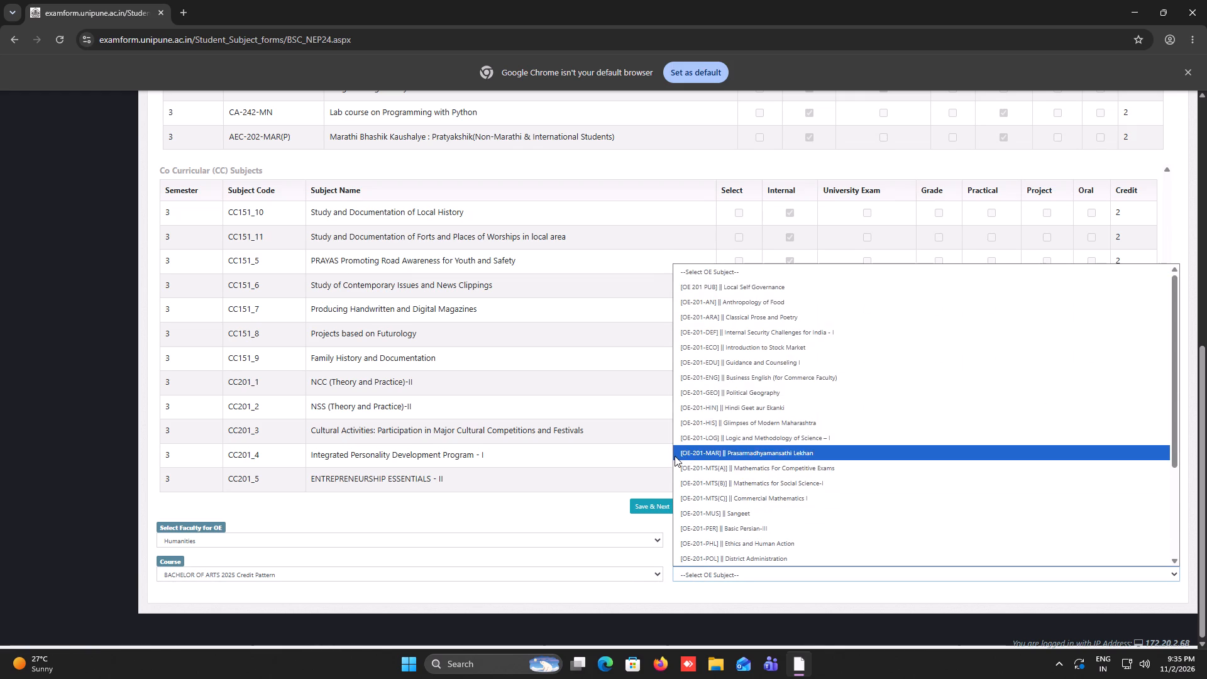
click(675, 455)
click(654, 599)
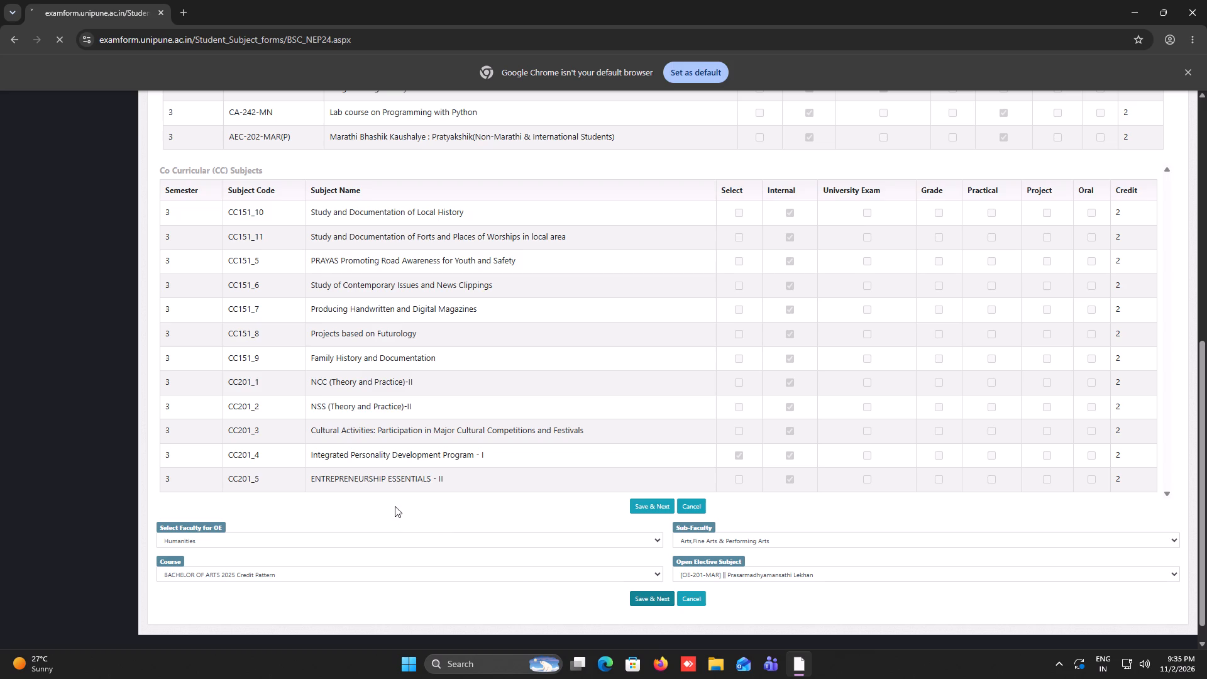
Accept the checkpoints declaration on the fees details page and confirm the exam form to return to the dashboard.
scroll(417, 575, down, 5)
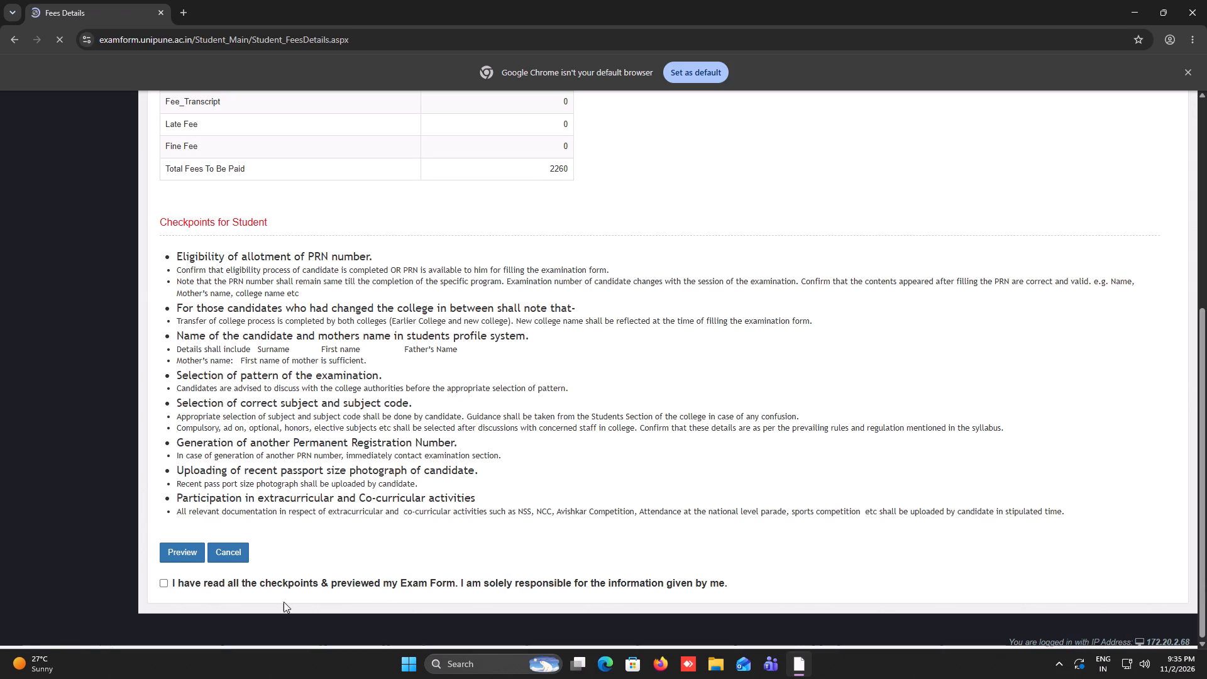
click(162, 582)
scroll(311, 580, down, 3)
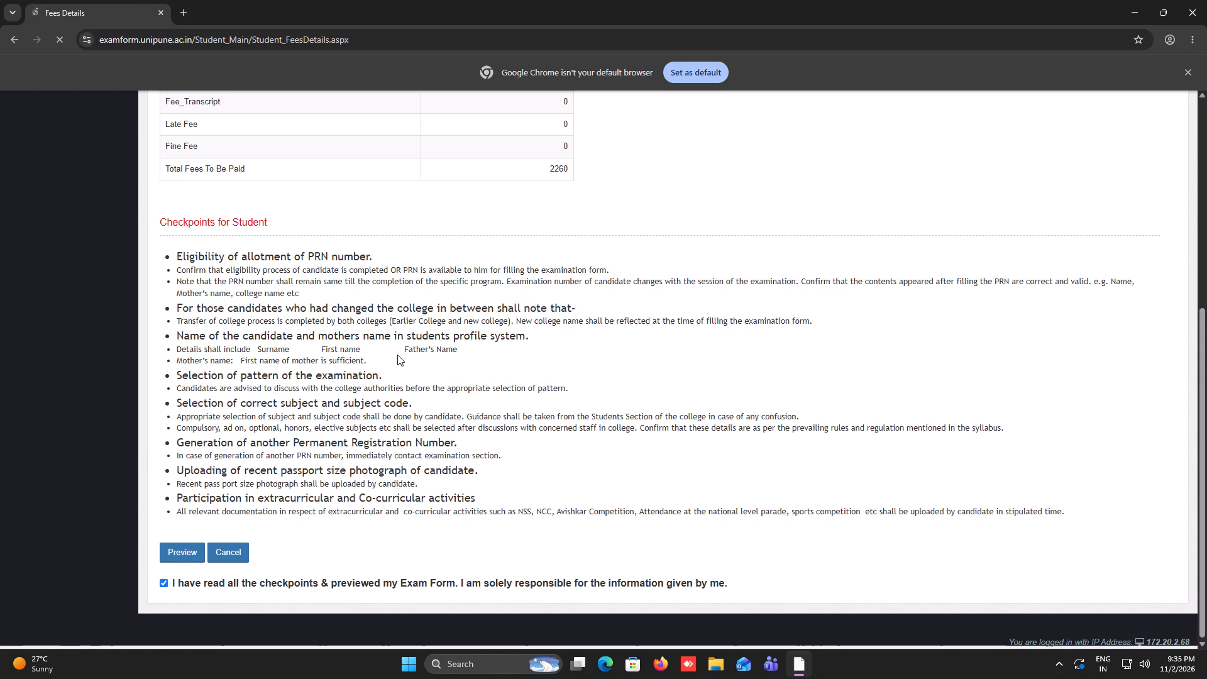
scroll(361, 394, down, 6)
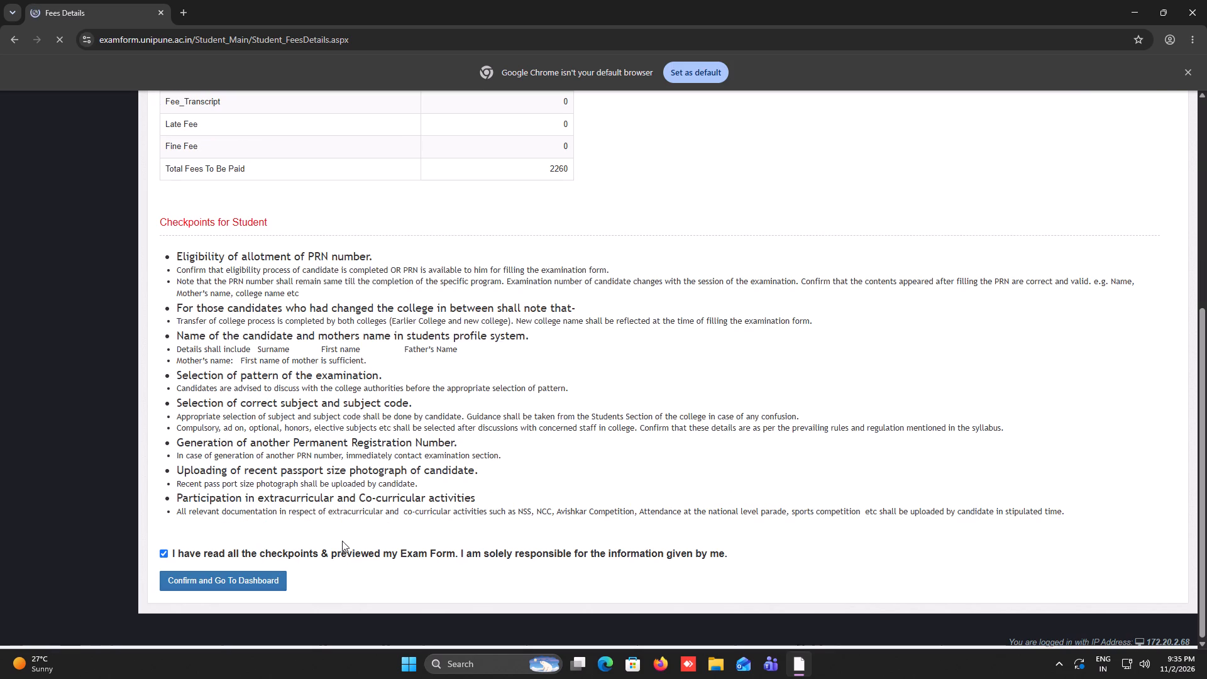
click(261, 580)
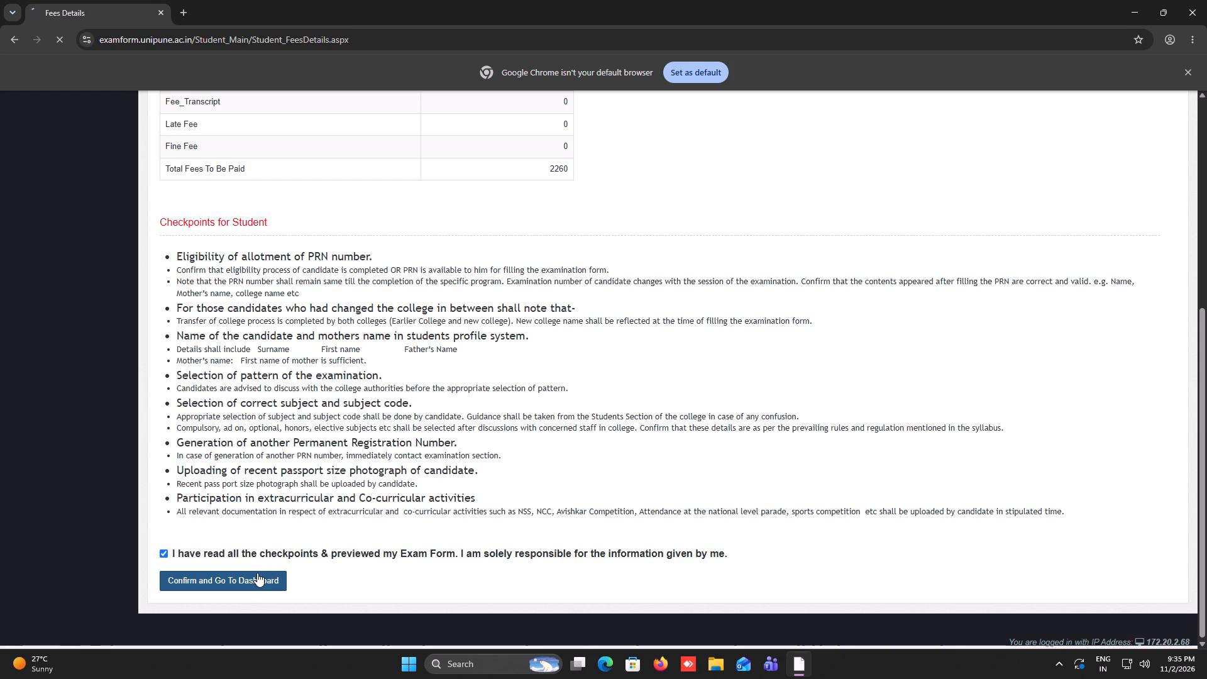
click(255, 578)
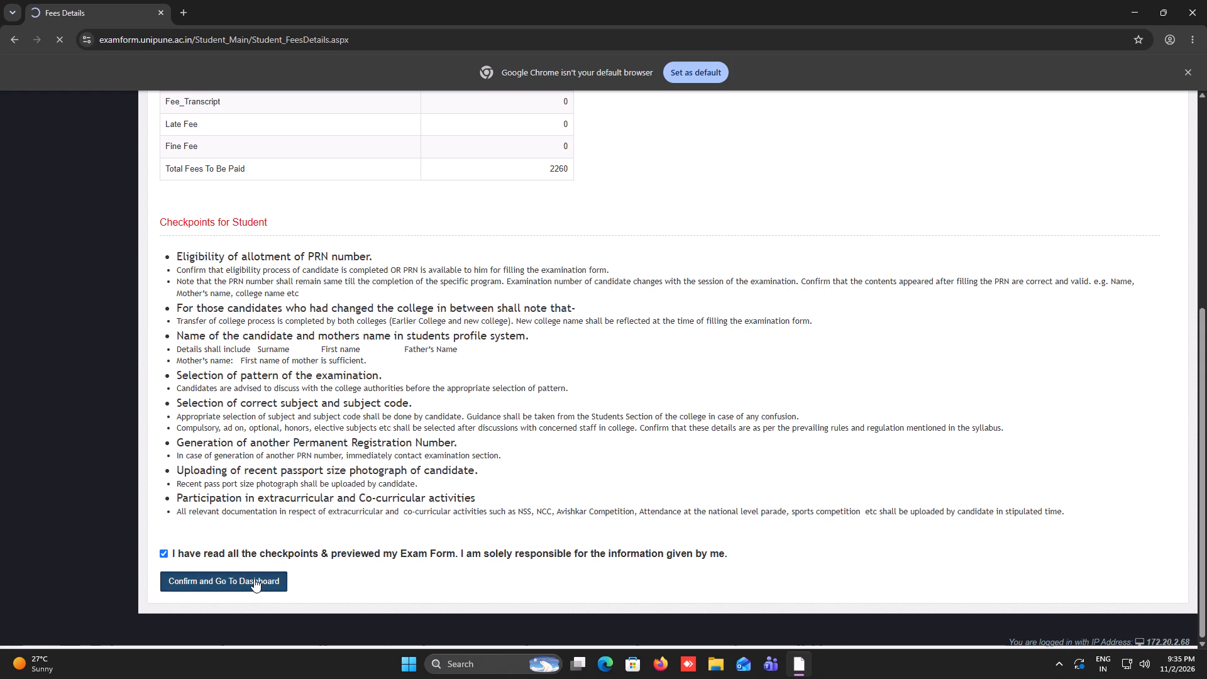
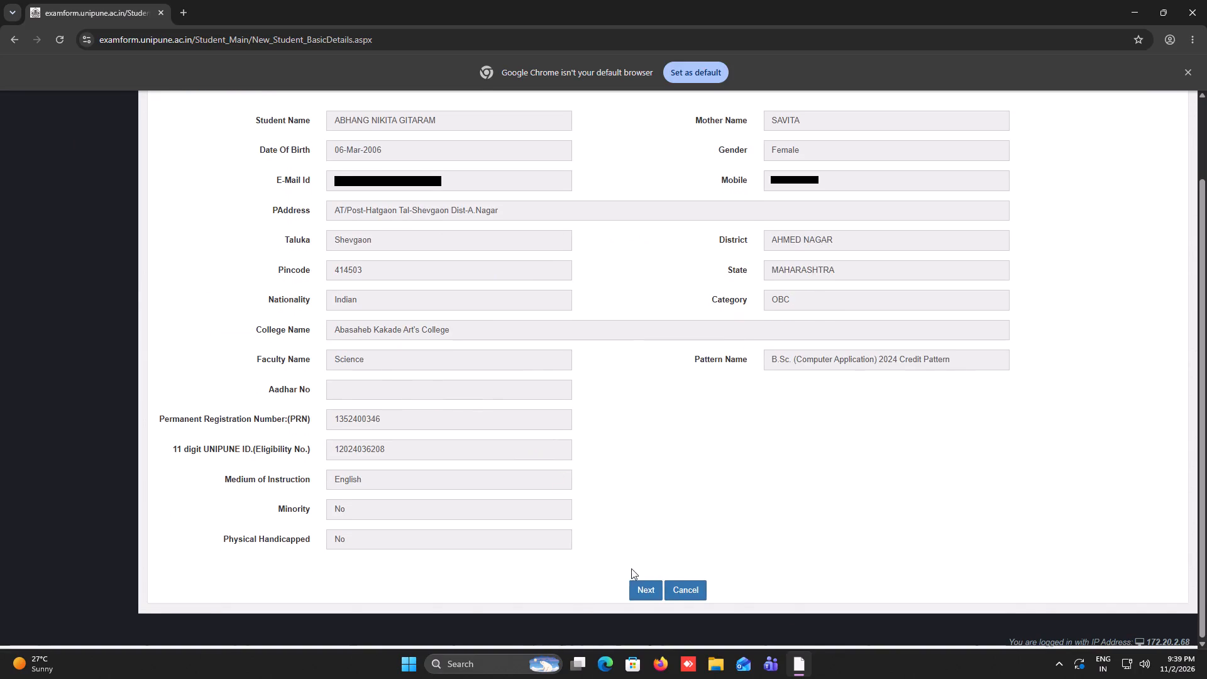
Continue from the basic details and save the Semester 5 subject form with optional subjects CA-312-PEC Cloud Computing and CA-313-PECP Lab course on CA-312-PEC.
click(646, 583)
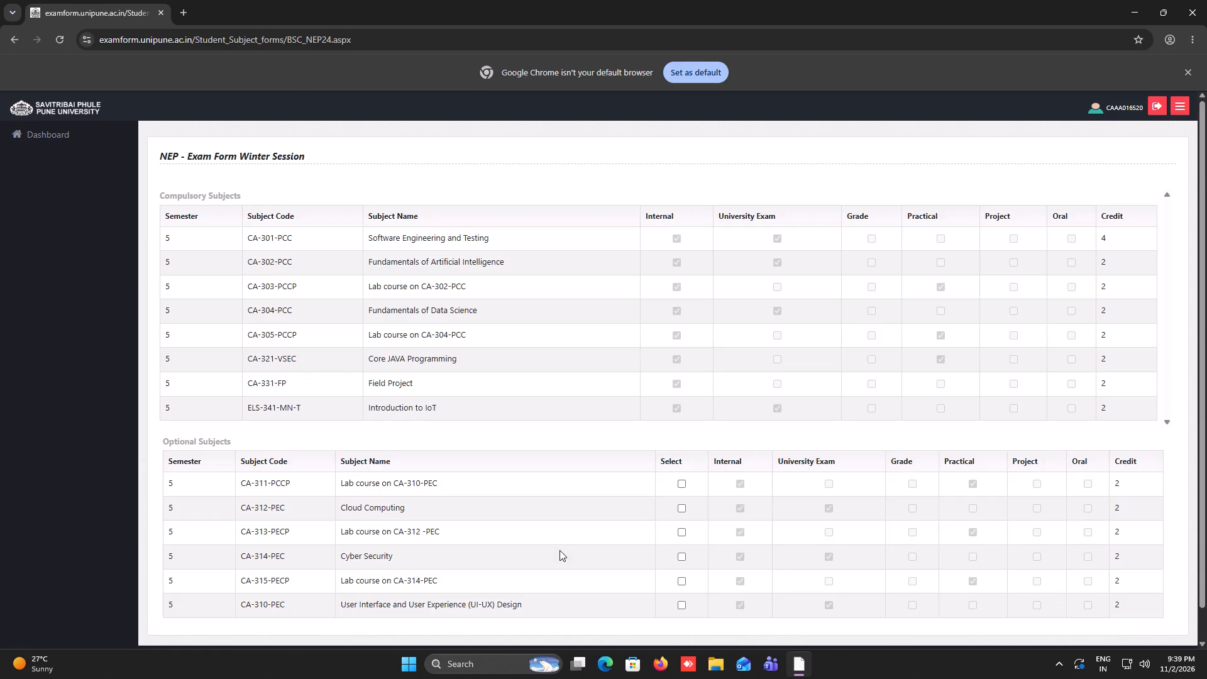
scroll(700, 594, down, 2)
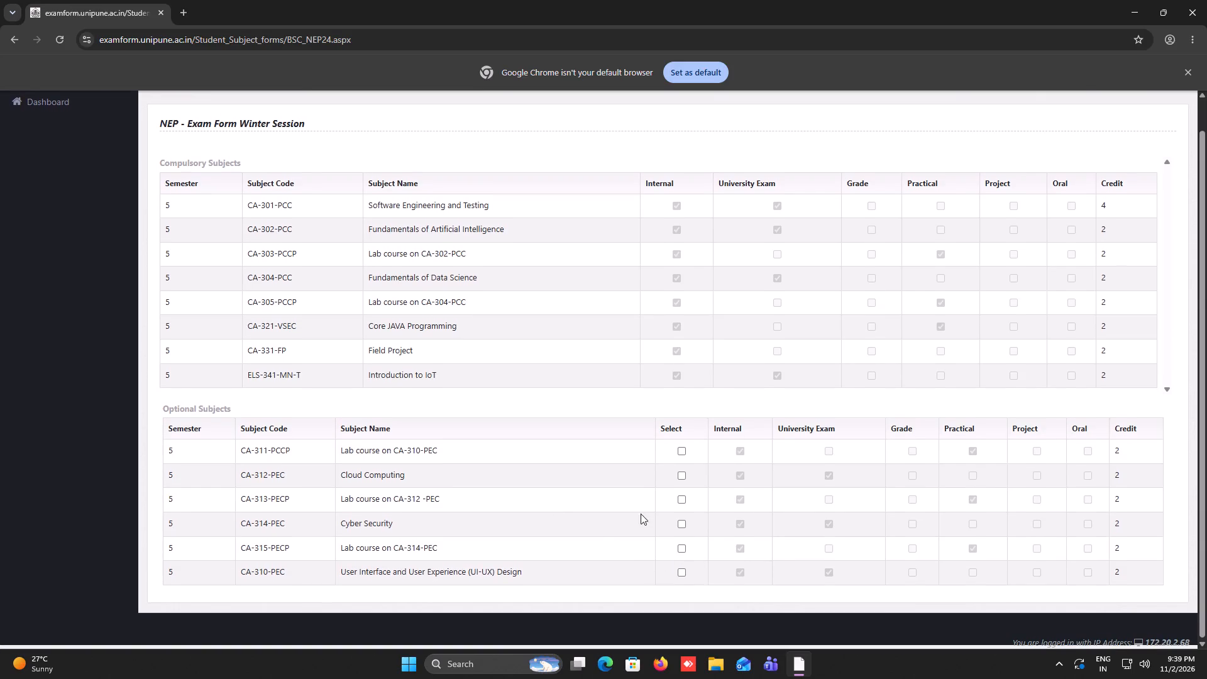
click(680, 476)
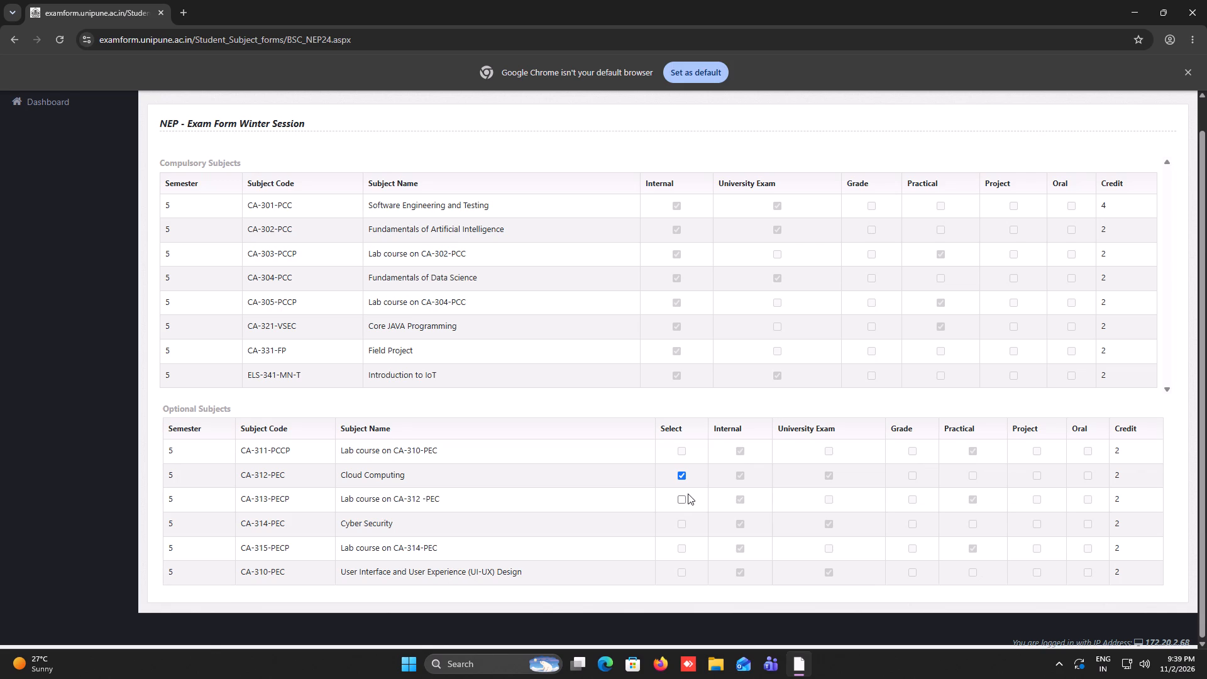
click(675, 503)
click(682, 500)
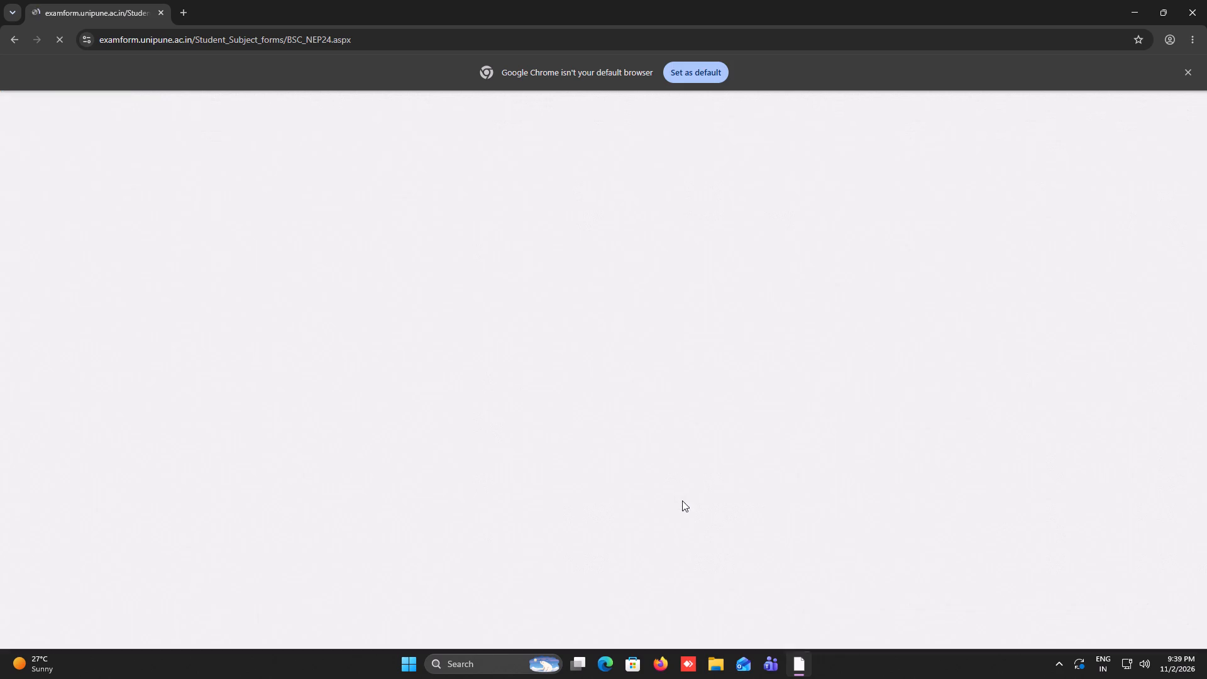
scroll(629, 524, down, 3)
click(649, 577)
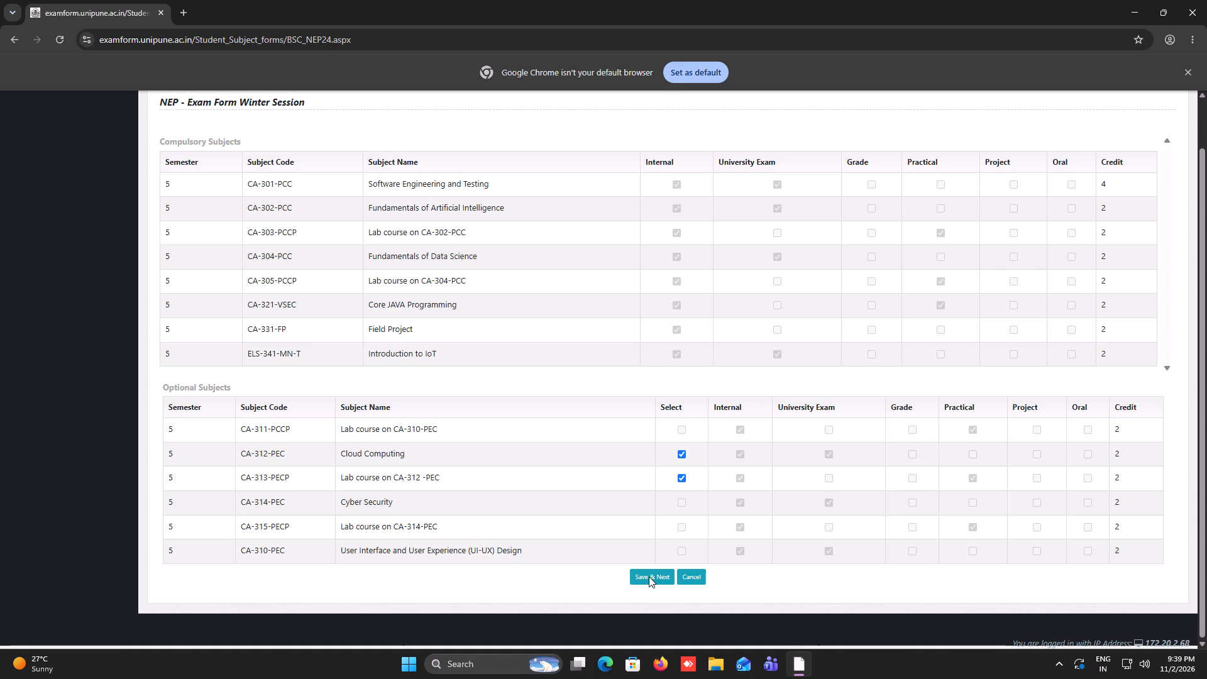
click(649, 577)
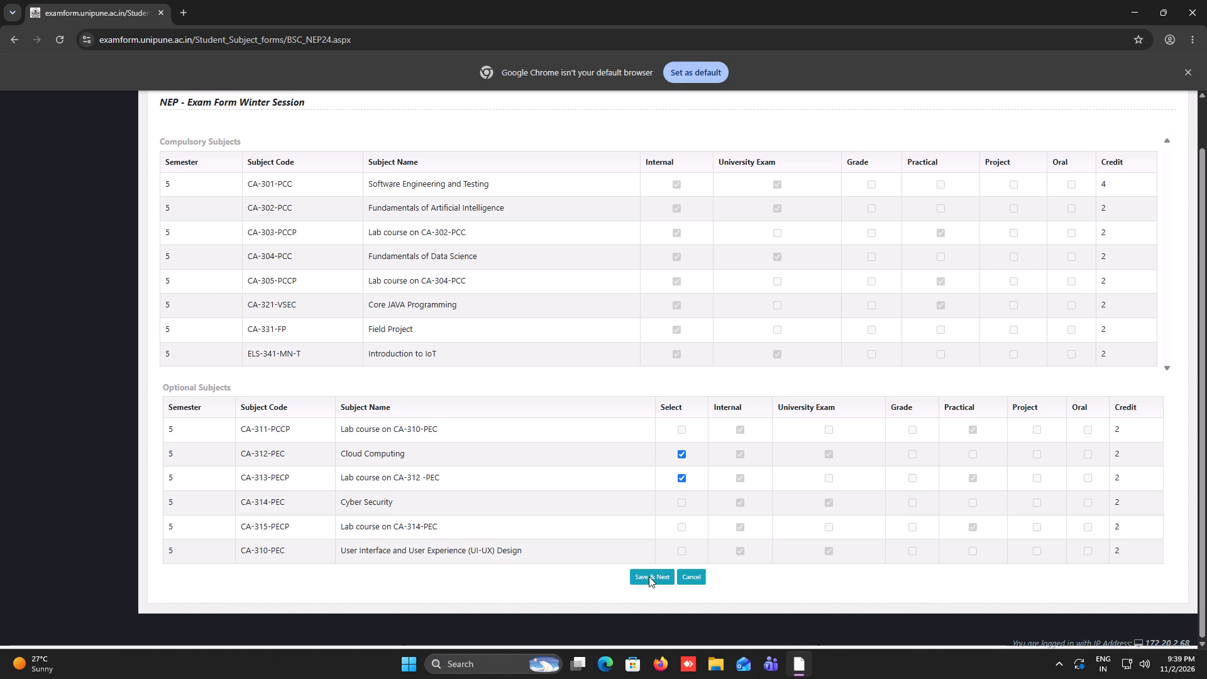
click(649, 577)
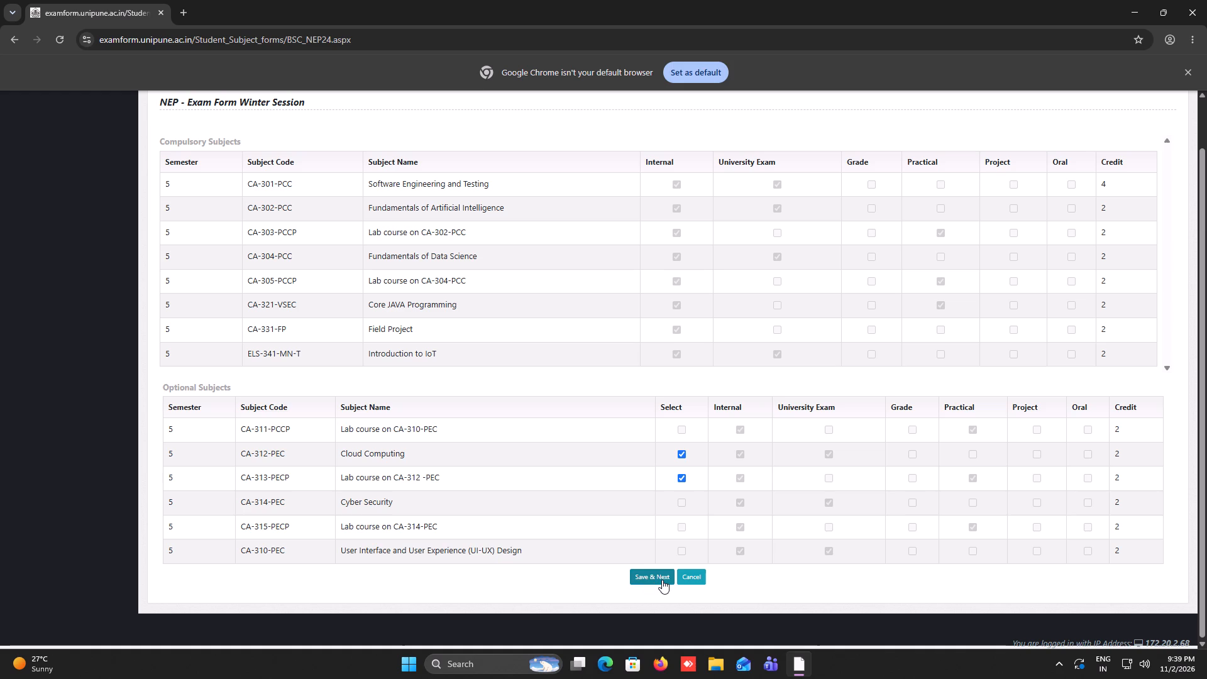
click(662, 580)
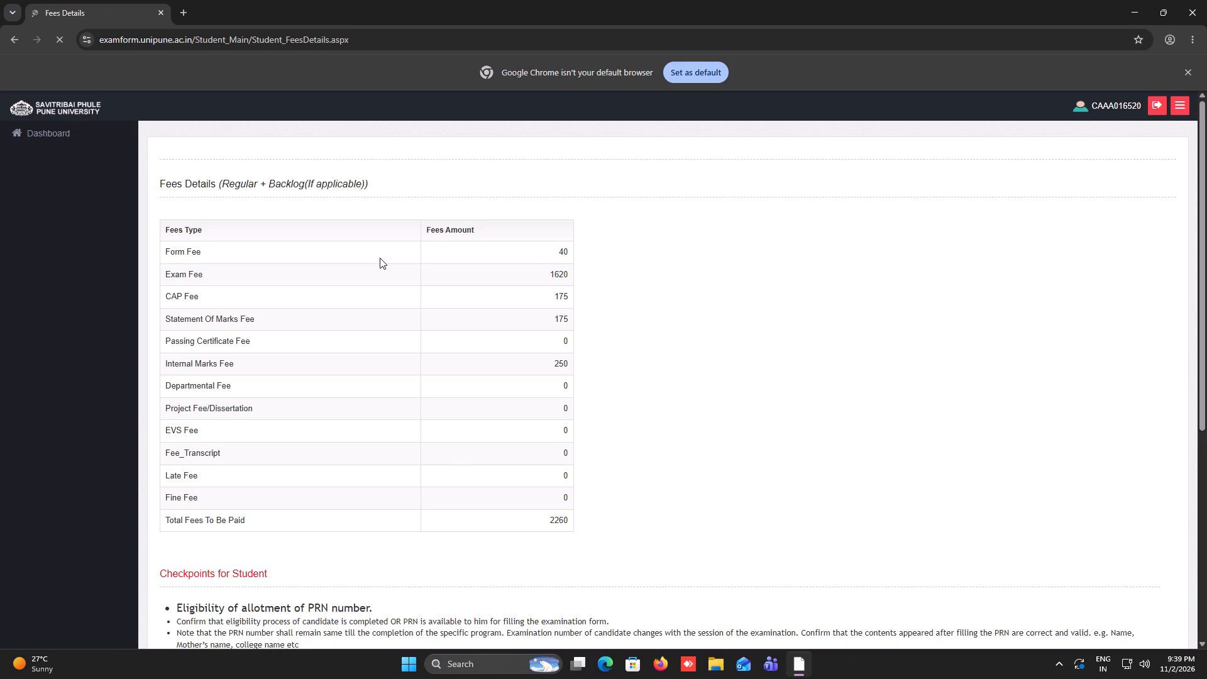
Accept the checkpoints declaration below the fee details, confirm the exam form and go to the dashboard.
scroll(353, 524, down, 4)
click(167, 582)
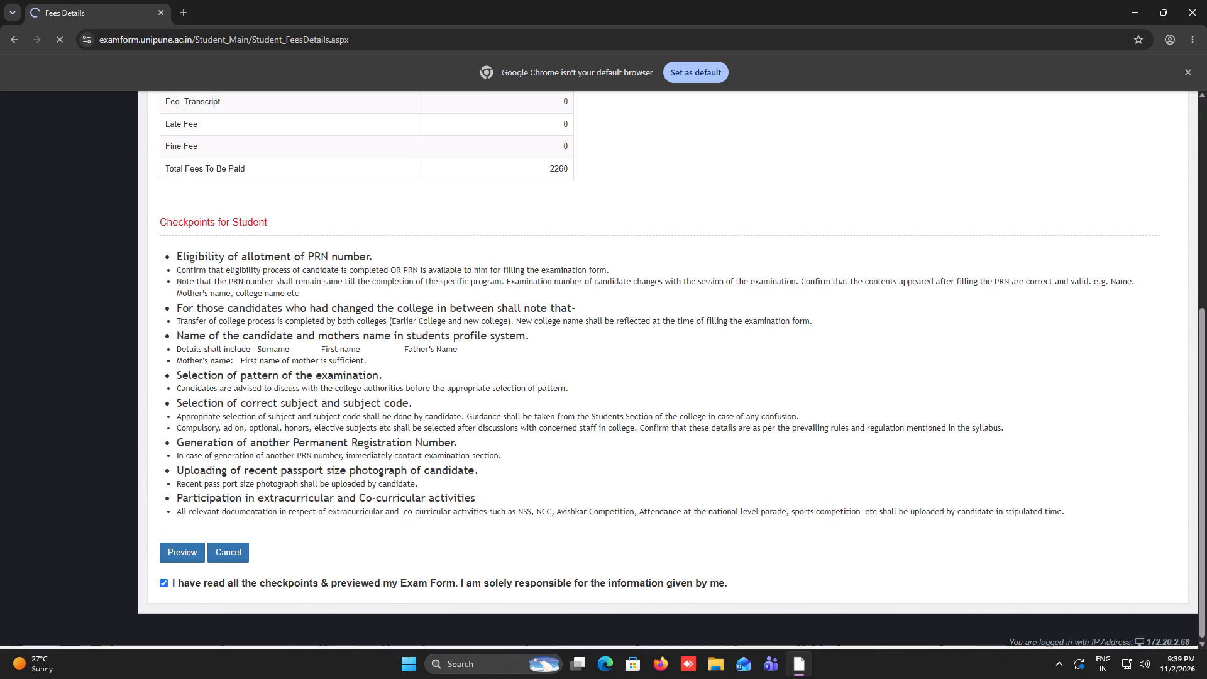
scroll(306, 463, down, 4)
click(255, 576)
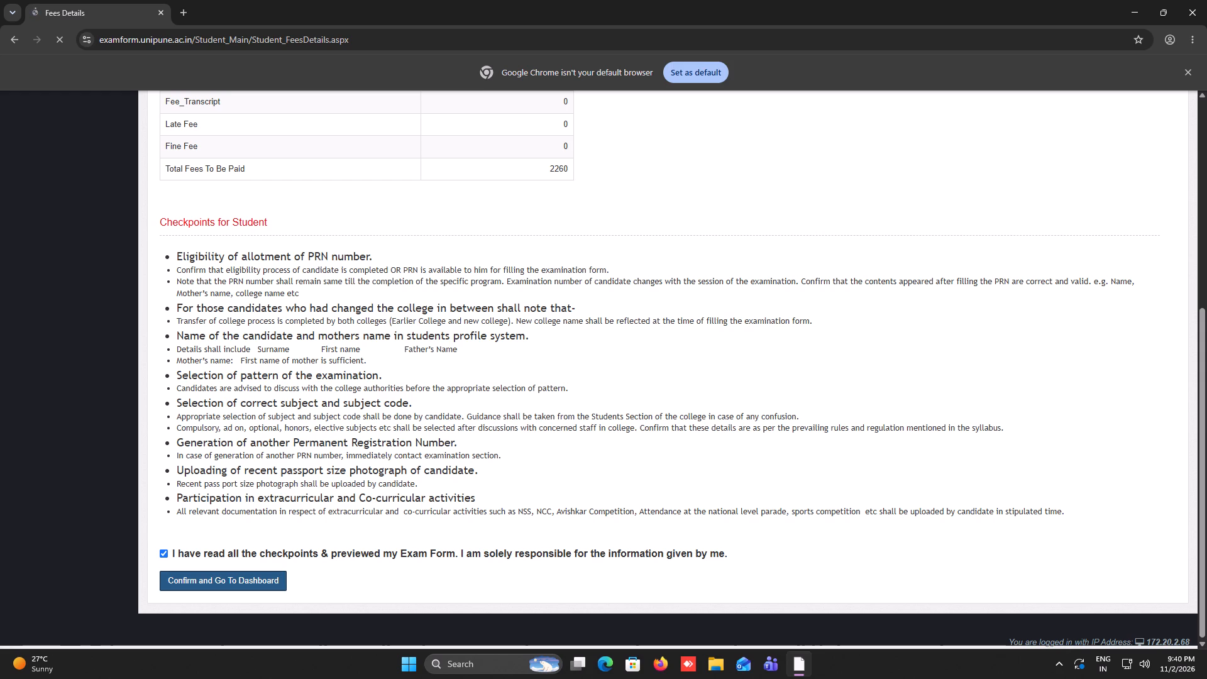
click(214, 575)
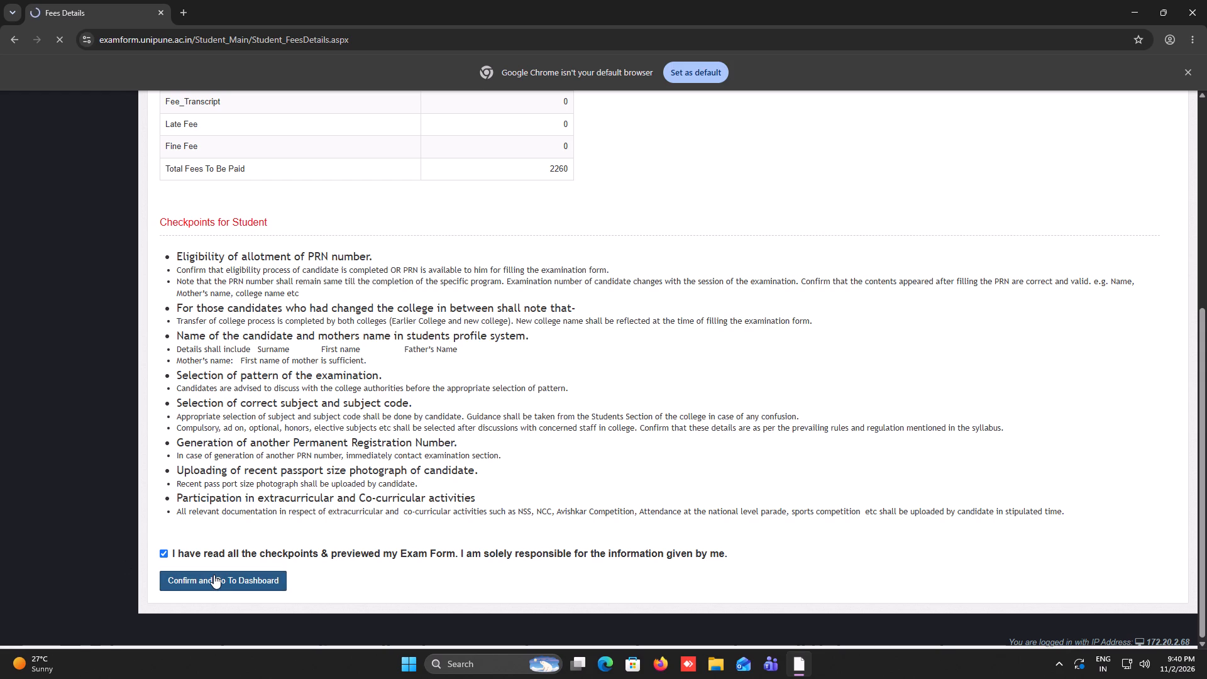
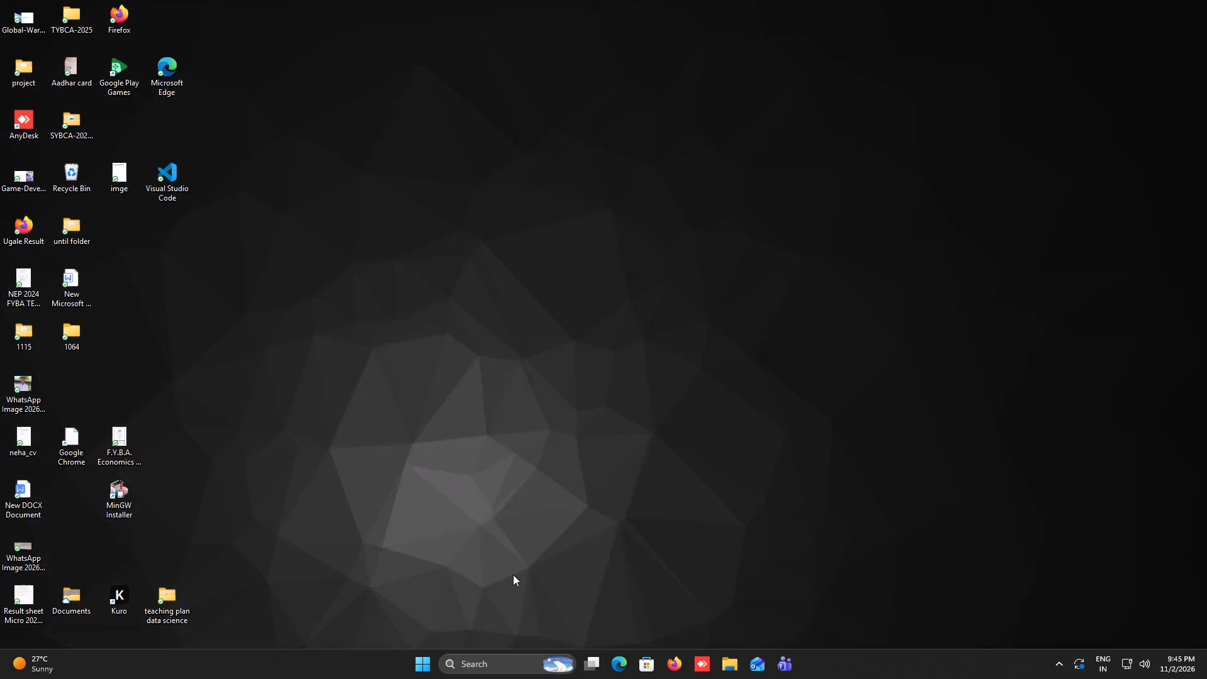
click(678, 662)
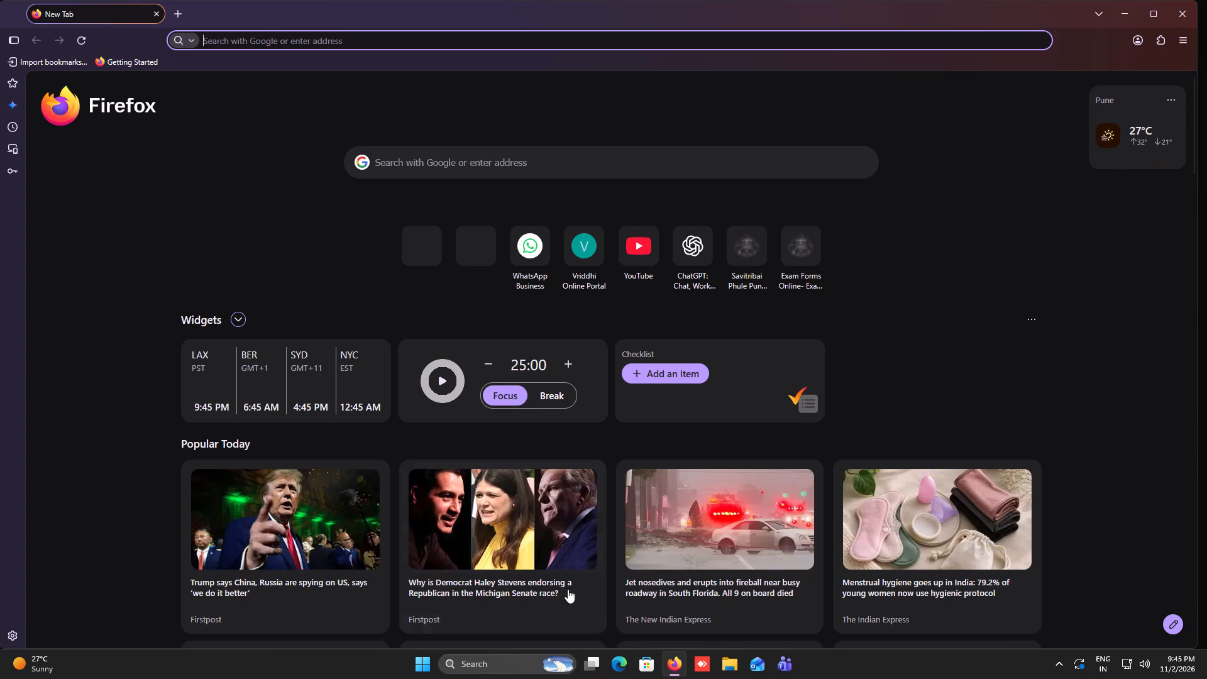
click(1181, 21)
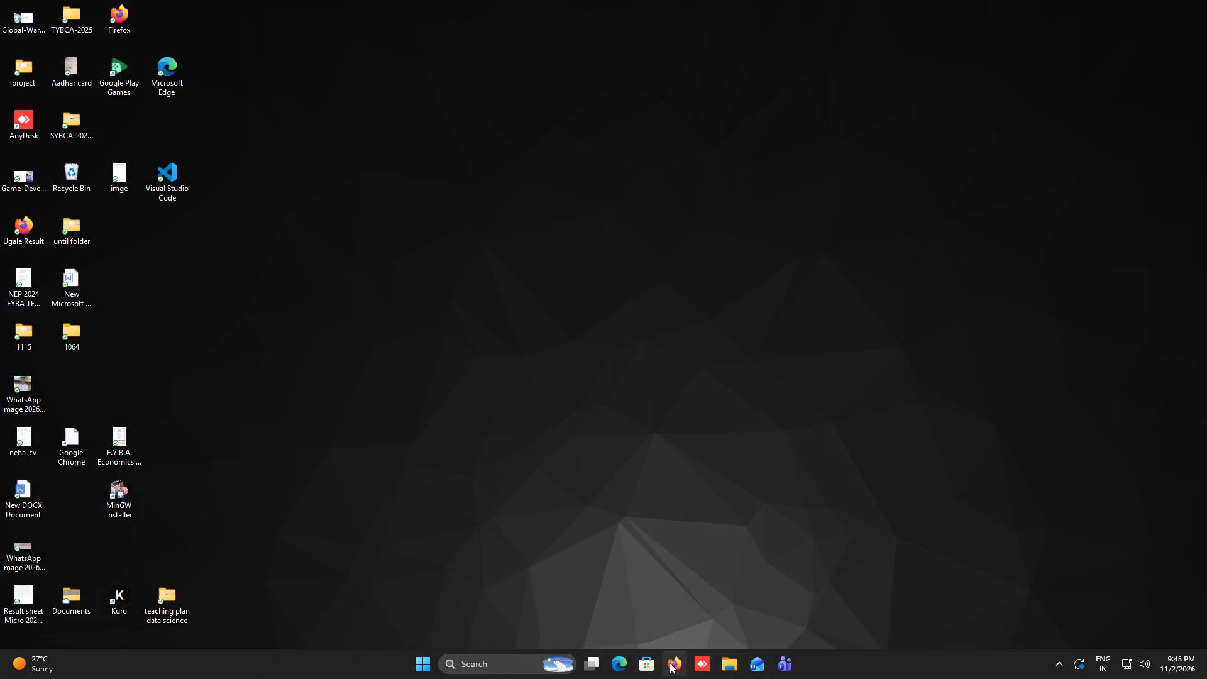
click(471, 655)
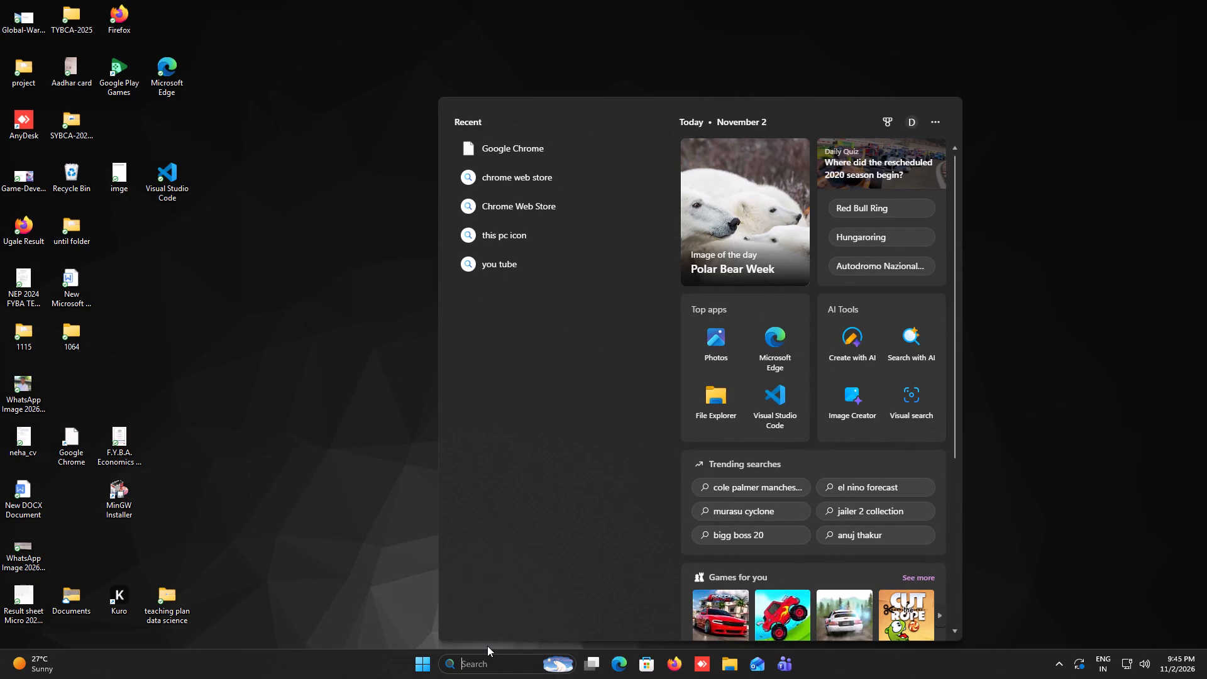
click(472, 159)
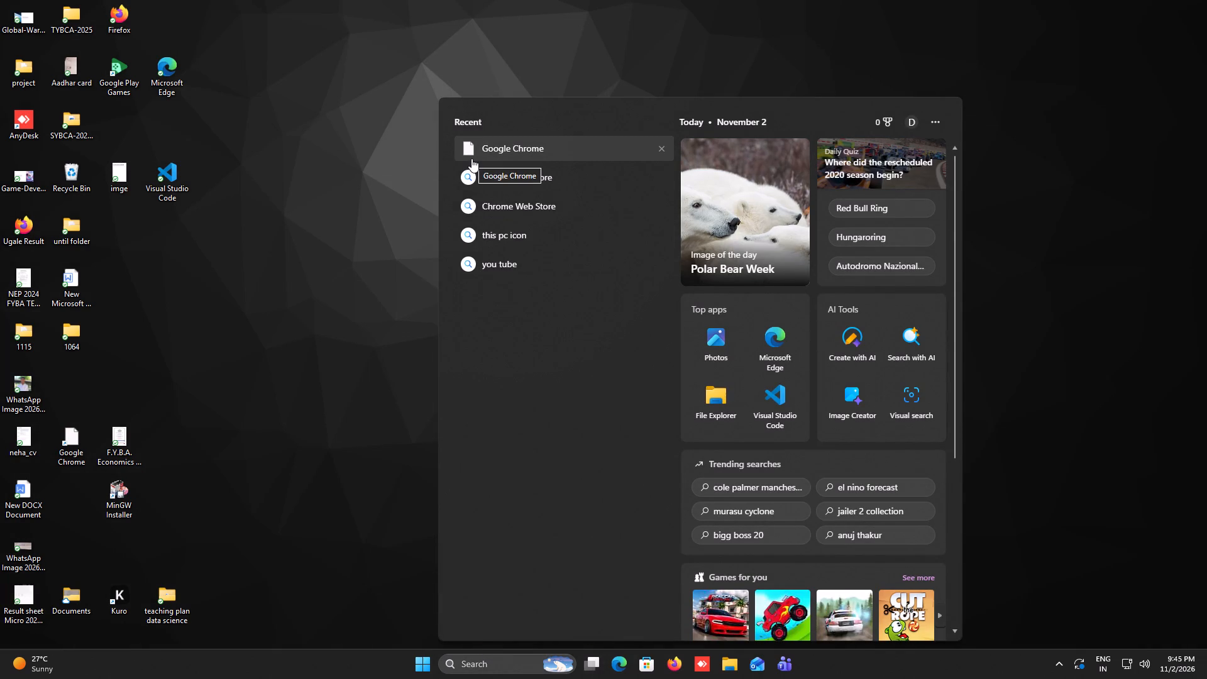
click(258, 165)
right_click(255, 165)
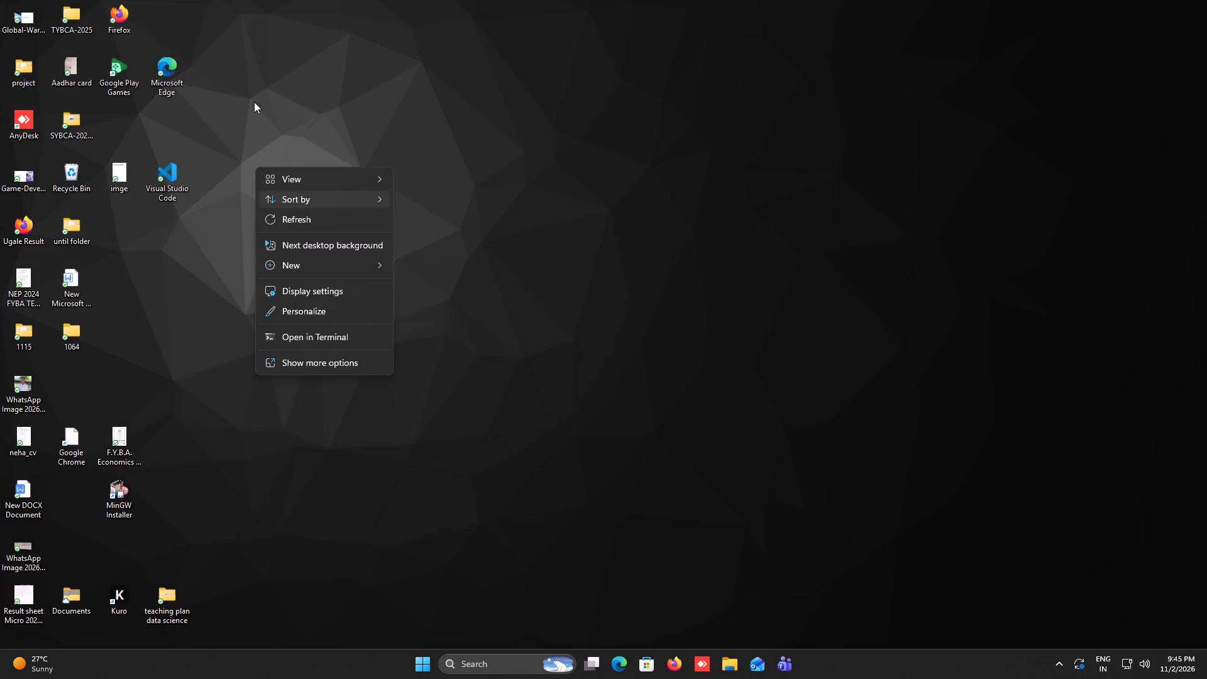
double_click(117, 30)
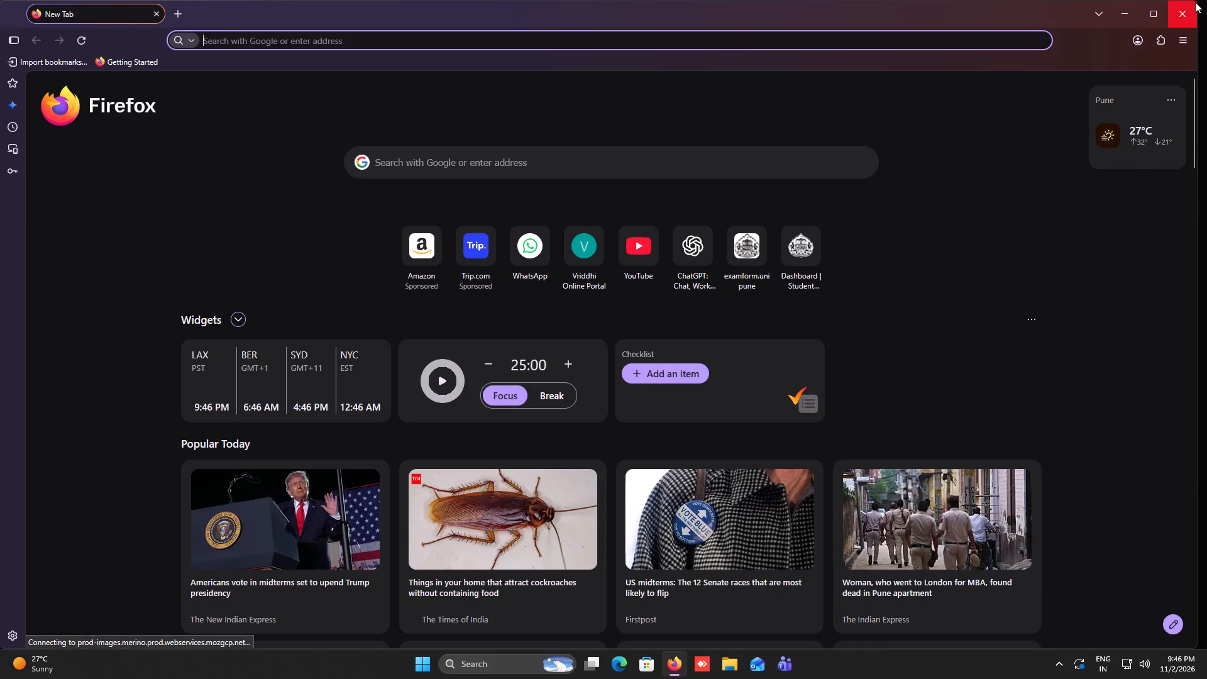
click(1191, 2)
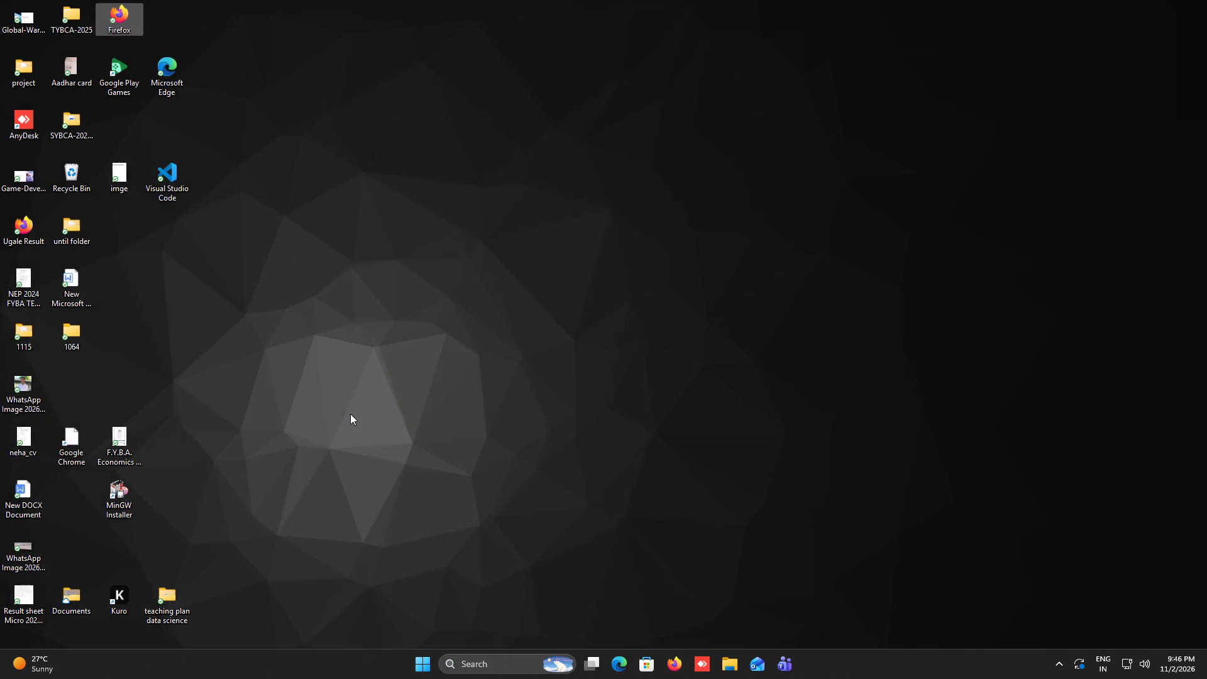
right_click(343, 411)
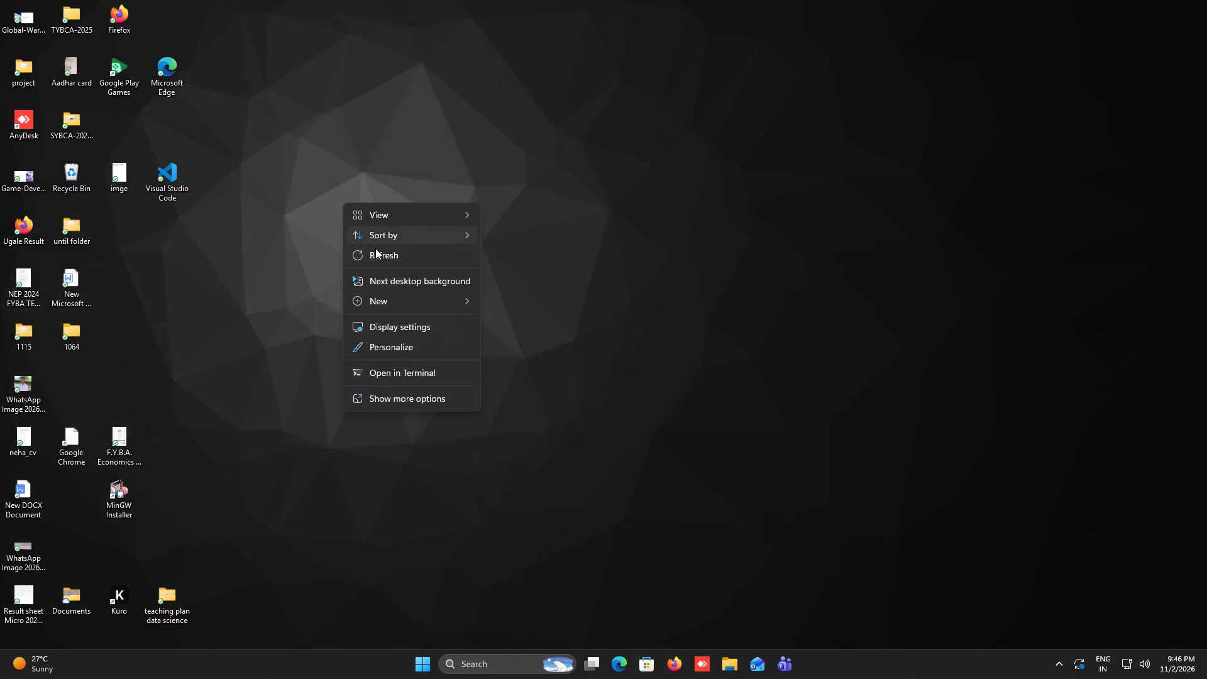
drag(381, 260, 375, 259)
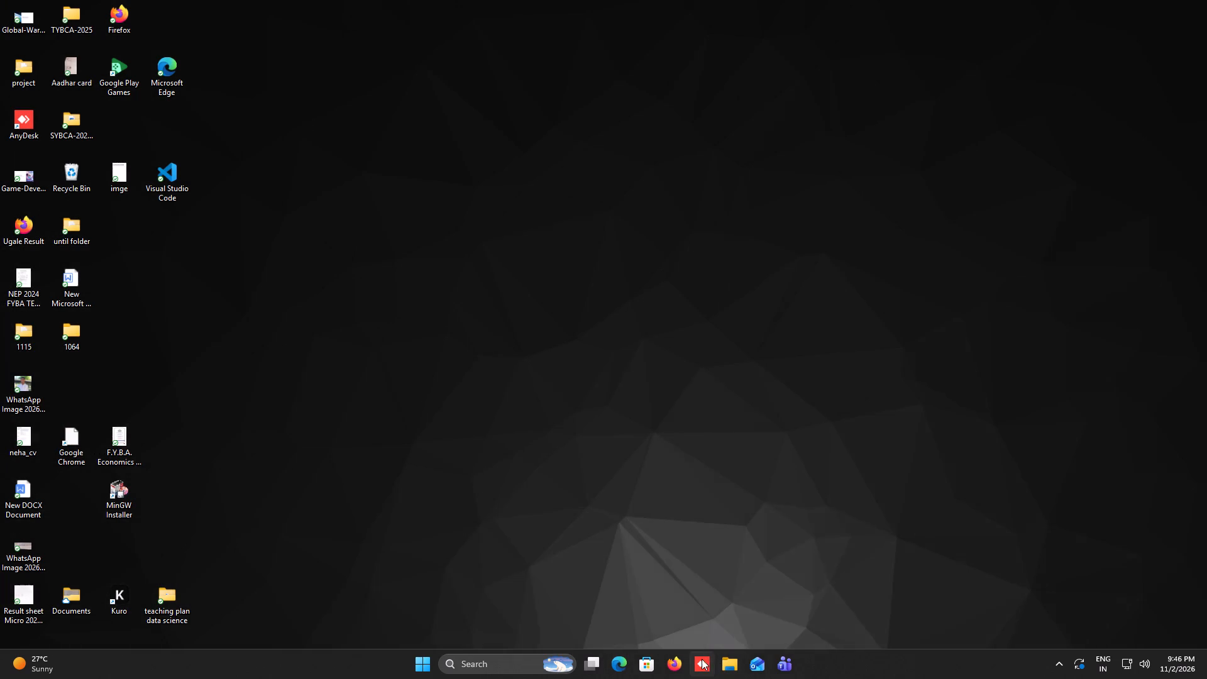
Switch to Firefox and look up "spp", choosing the suggested search "sppu student login".
click(680, 671)
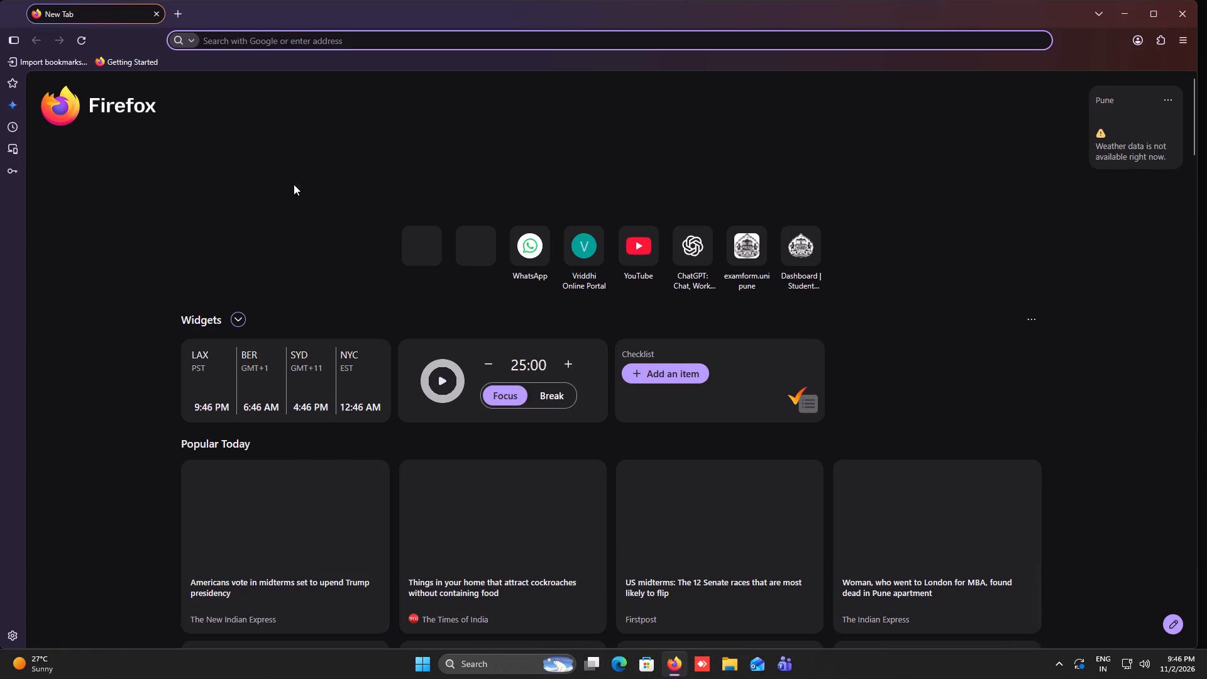
click(400, 158)
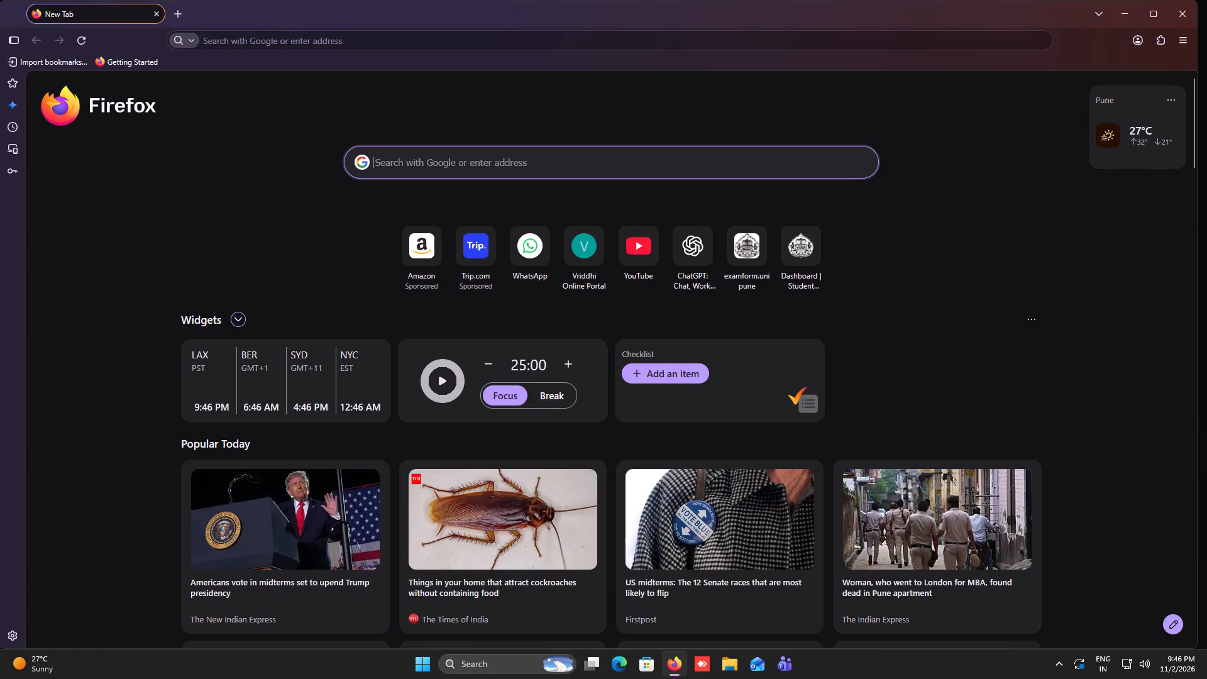
text(spp)
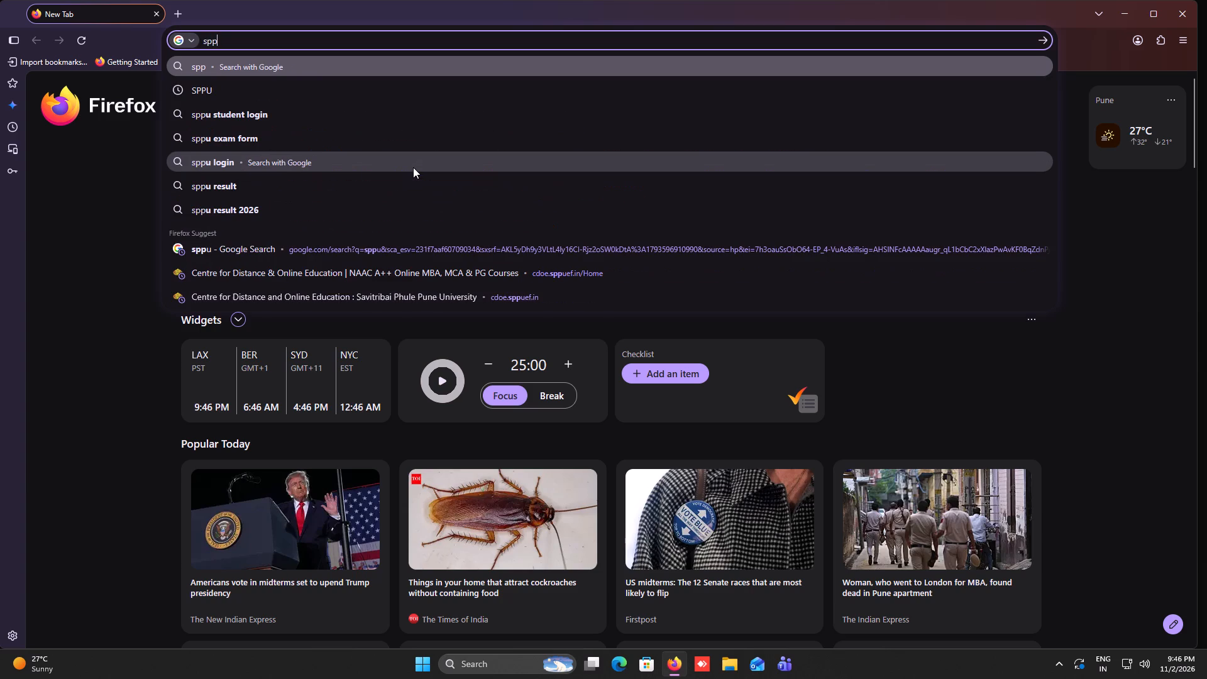
key(Down)
key(Down)
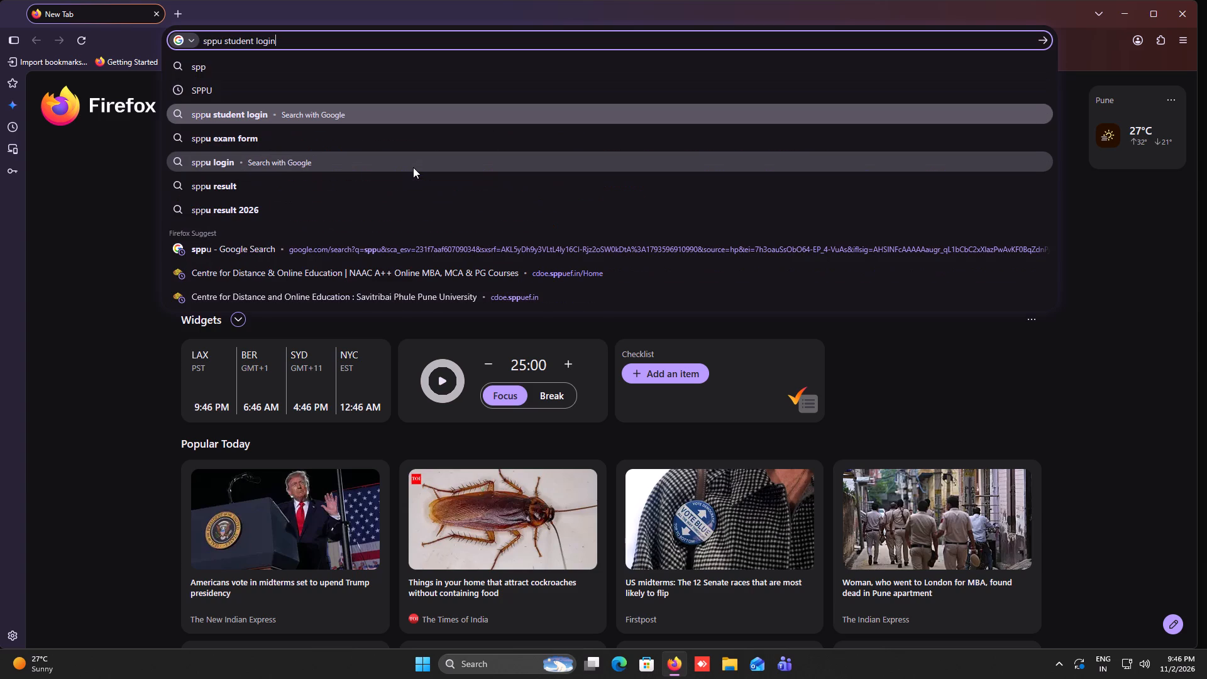
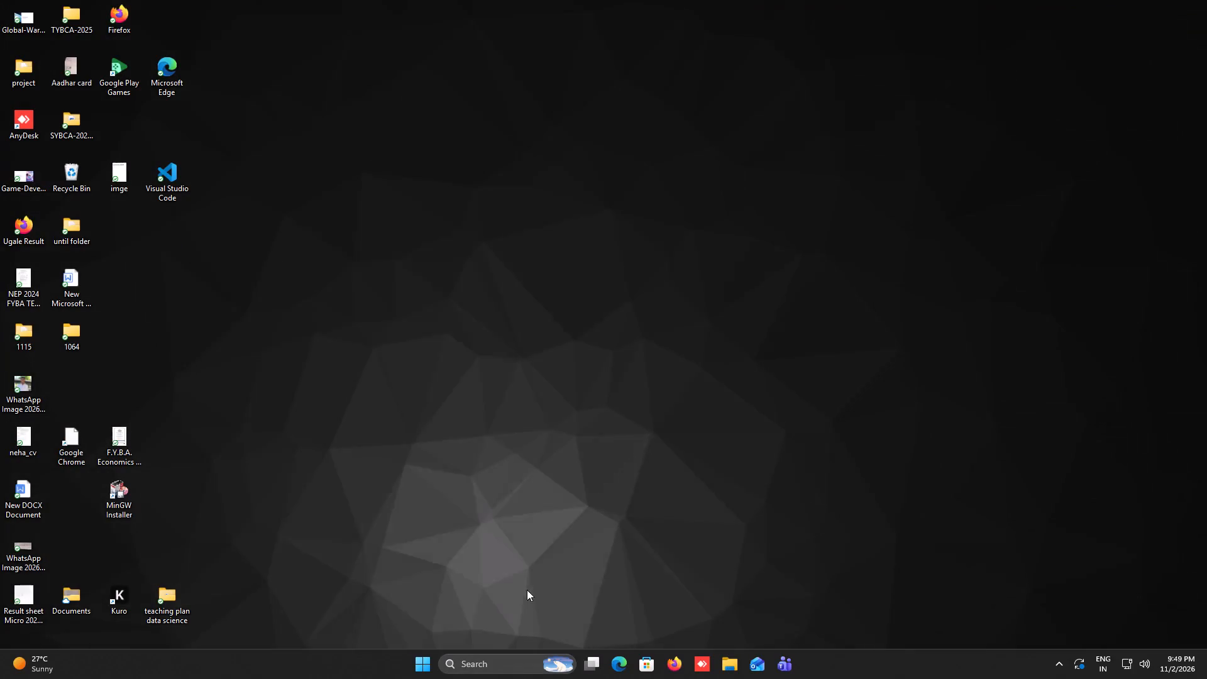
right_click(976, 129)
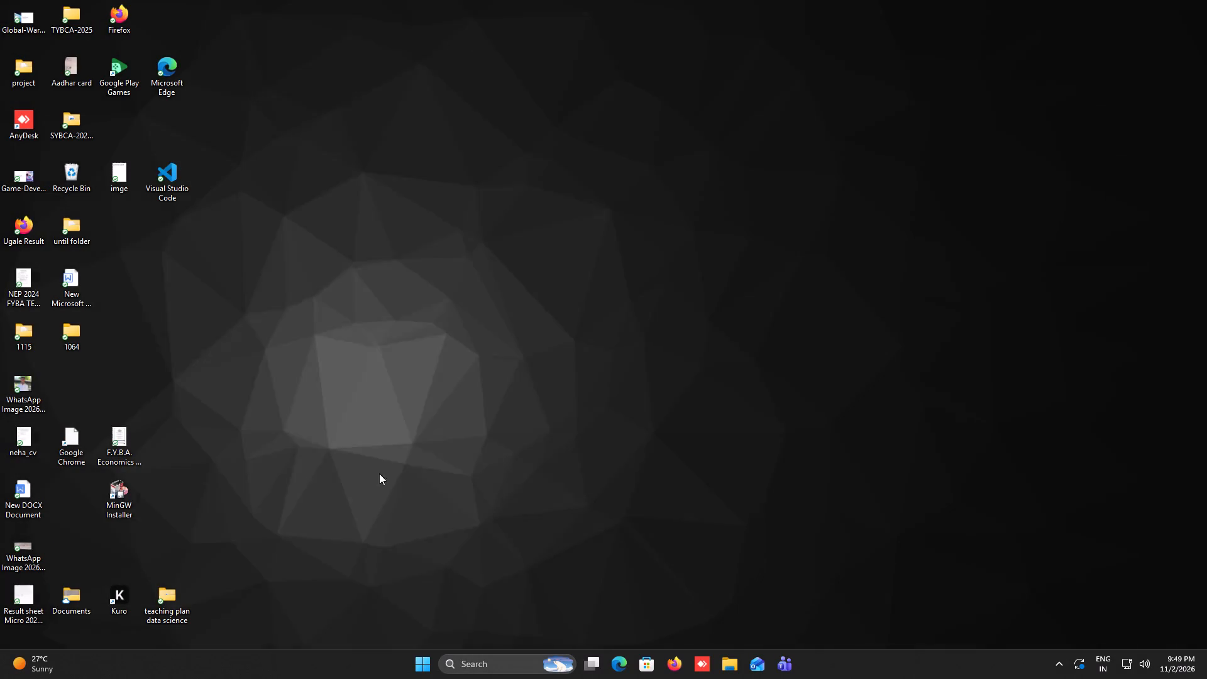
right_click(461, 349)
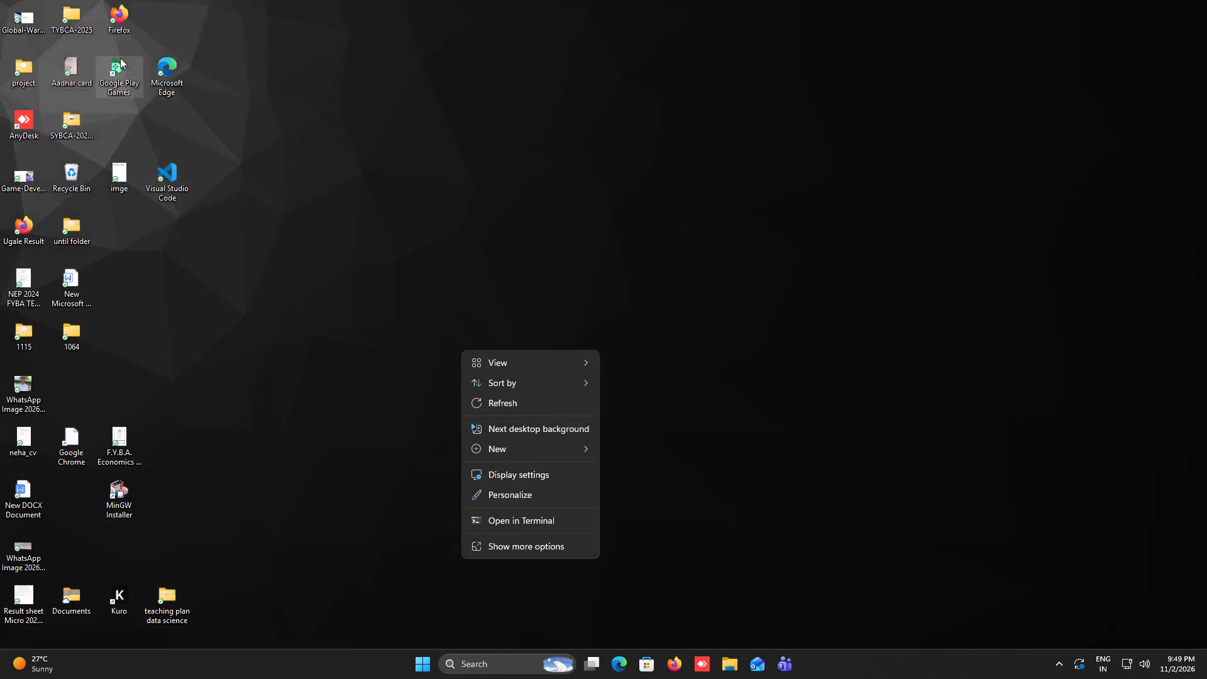